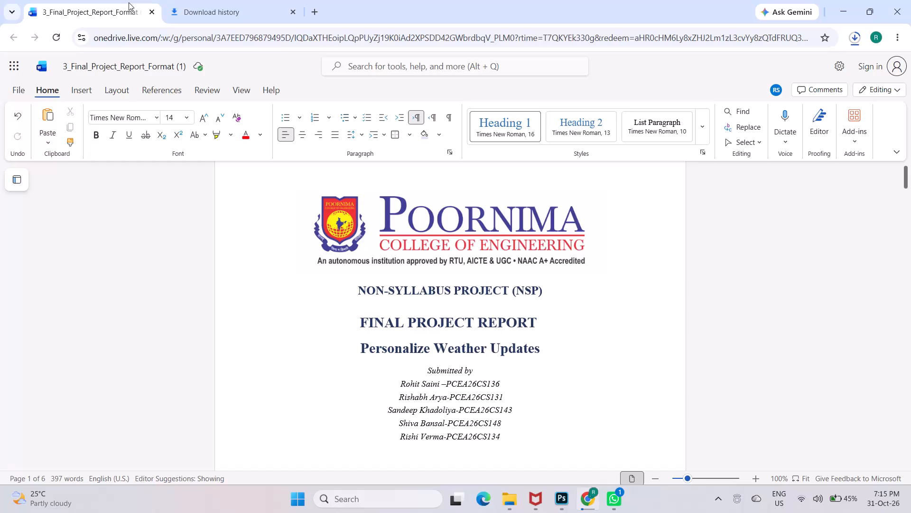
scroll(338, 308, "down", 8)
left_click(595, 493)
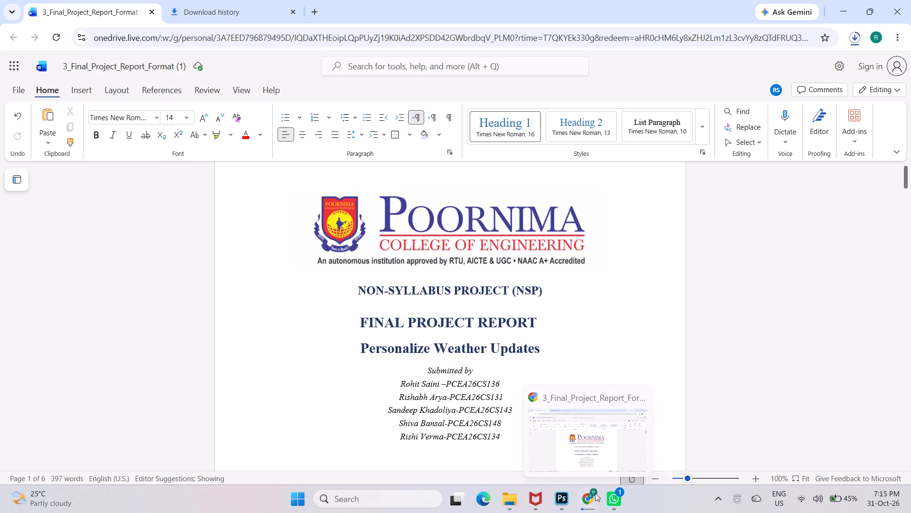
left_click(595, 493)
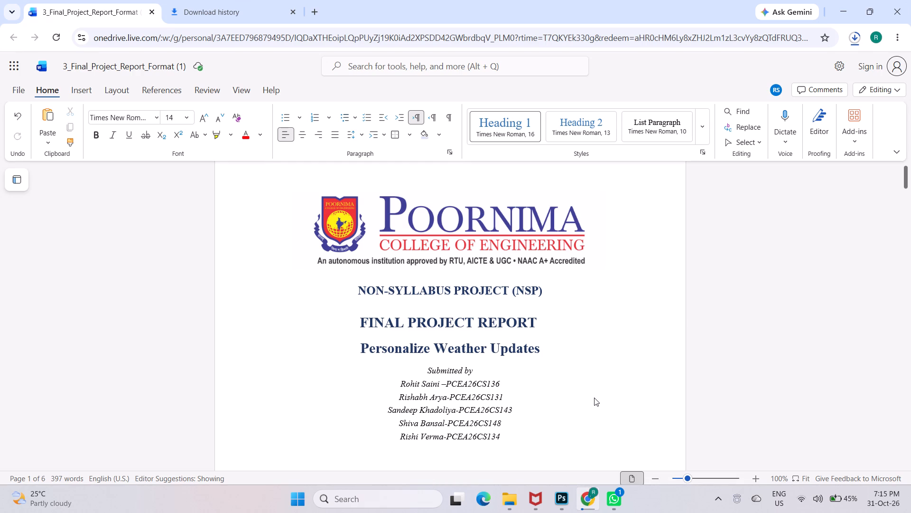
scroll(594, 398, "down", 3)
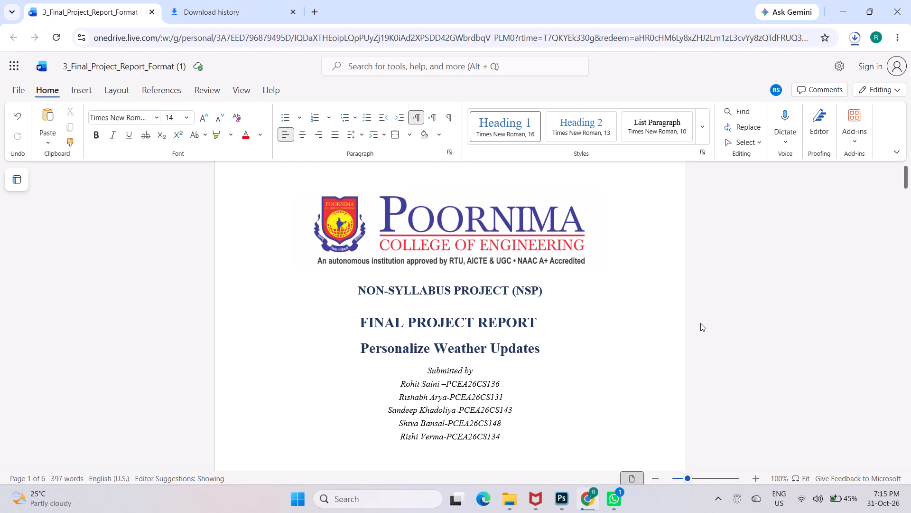
Ignore all spelling flags for the underlined student surname in the first paragraph of the Mentor Acknowledgement.
left_click(700, 323)
scroll(627, 334, "down", 9)
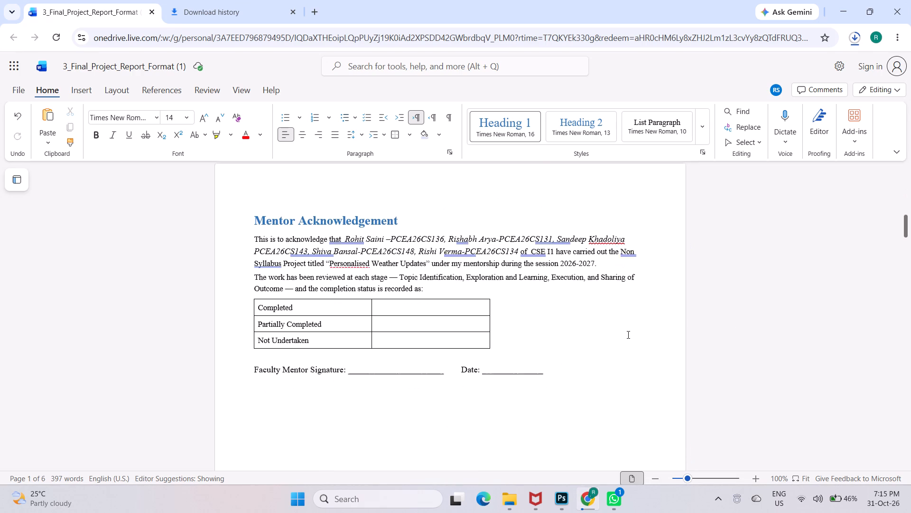
scroll(627, 334, "up", 1)
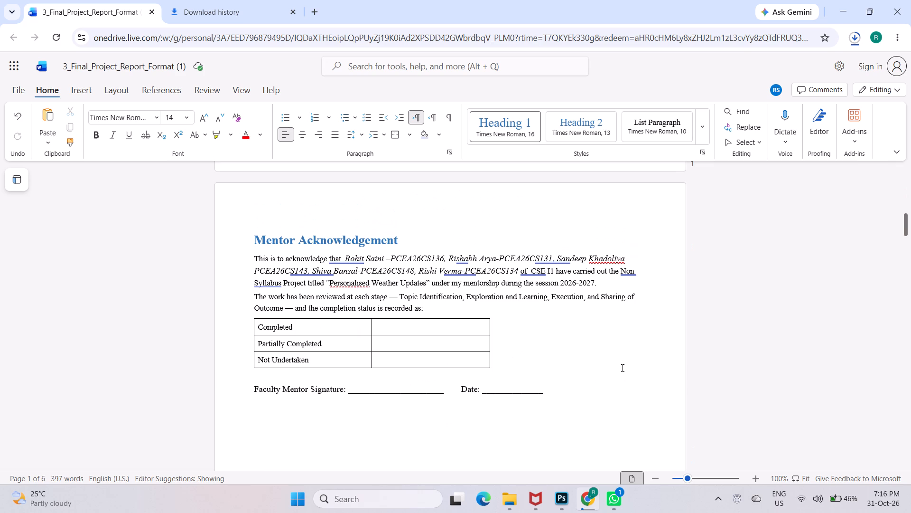
left_click(613, 259)
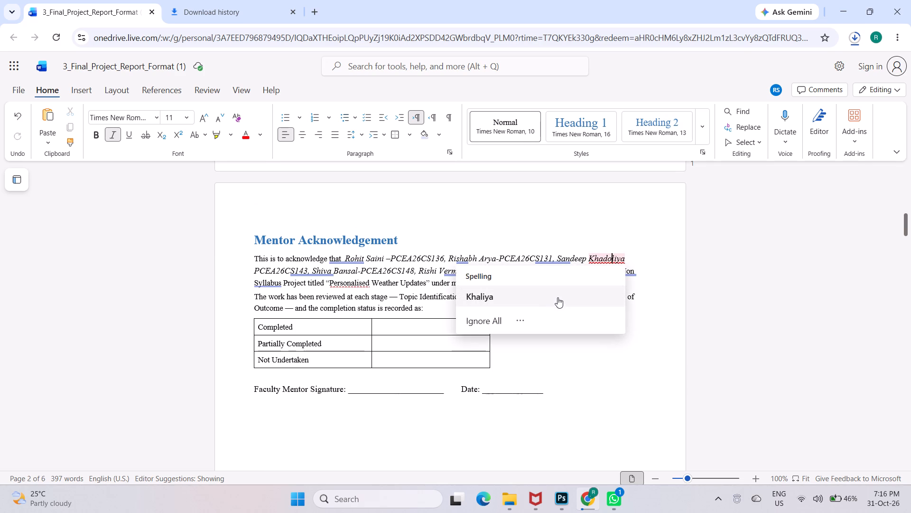
left_click(546, 315)
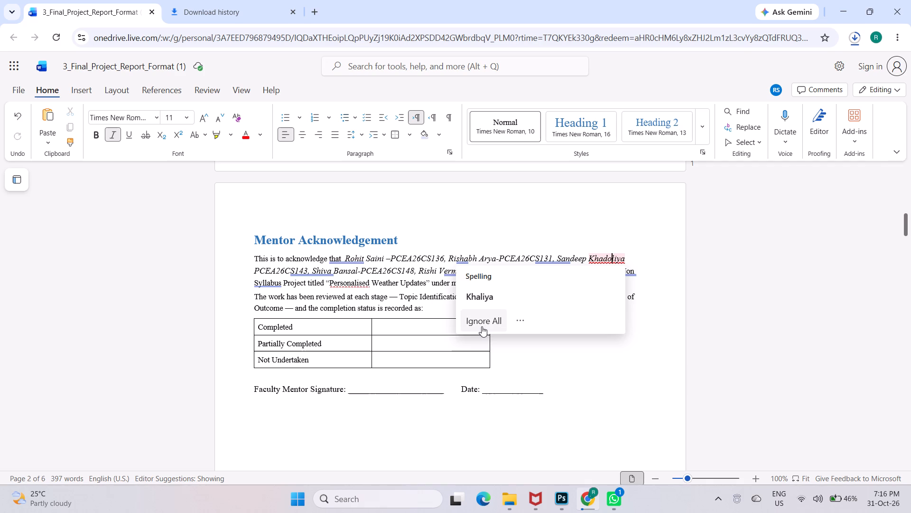
left_click(480, 327)
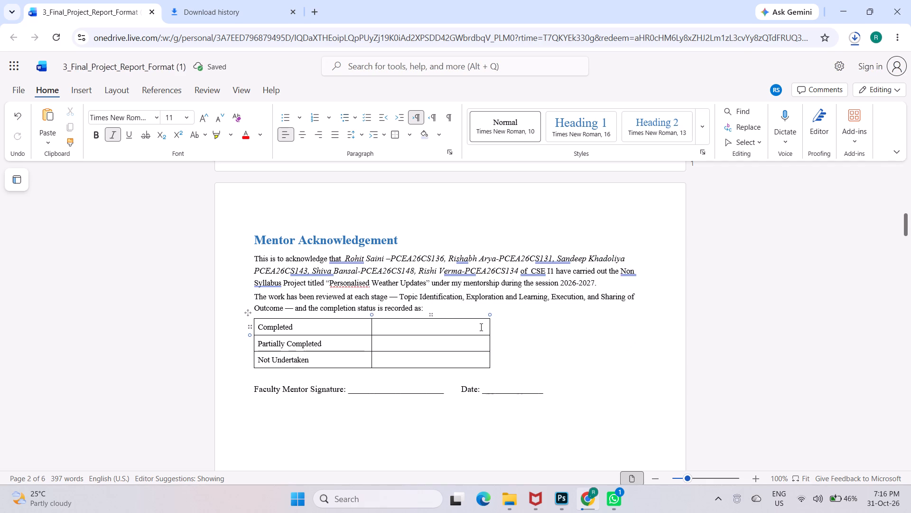
Examine the report from the Contents page to the Introduction and Objective of the Project sections.
scroll(480, 327, "down", 7)
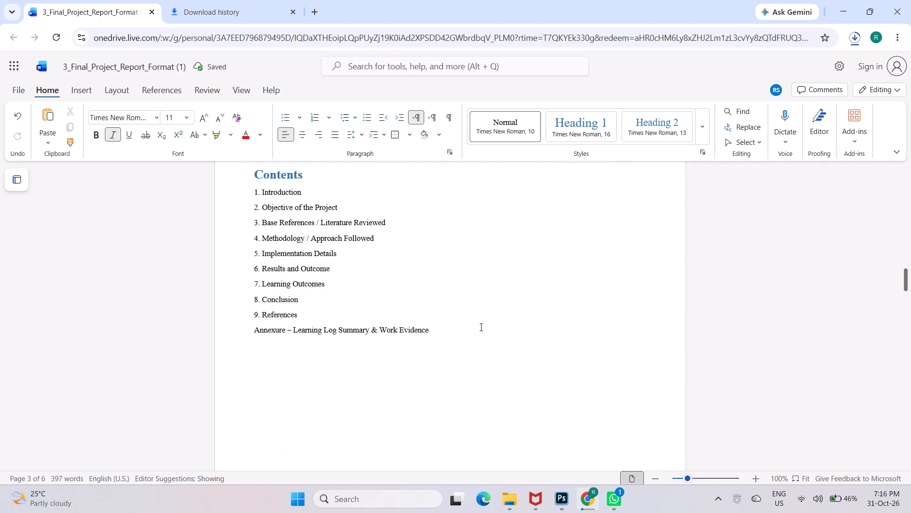
scroll(480, 327, "down", 9)
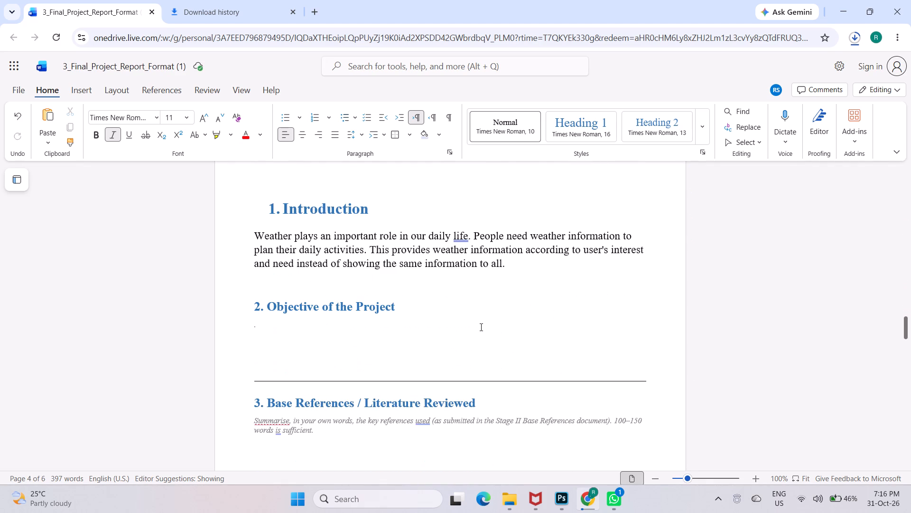
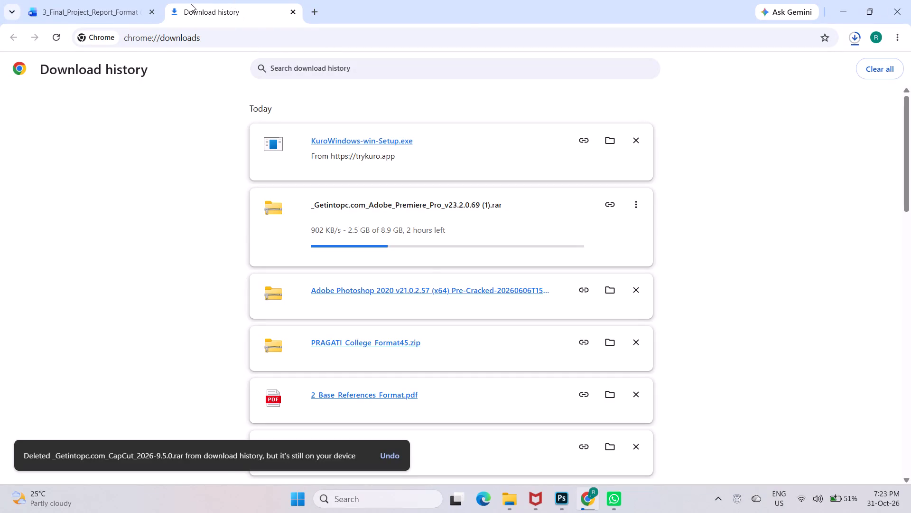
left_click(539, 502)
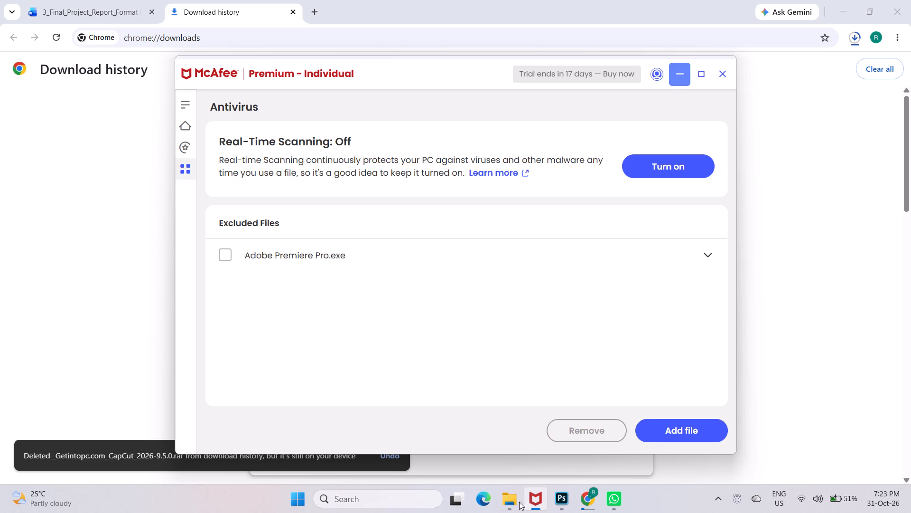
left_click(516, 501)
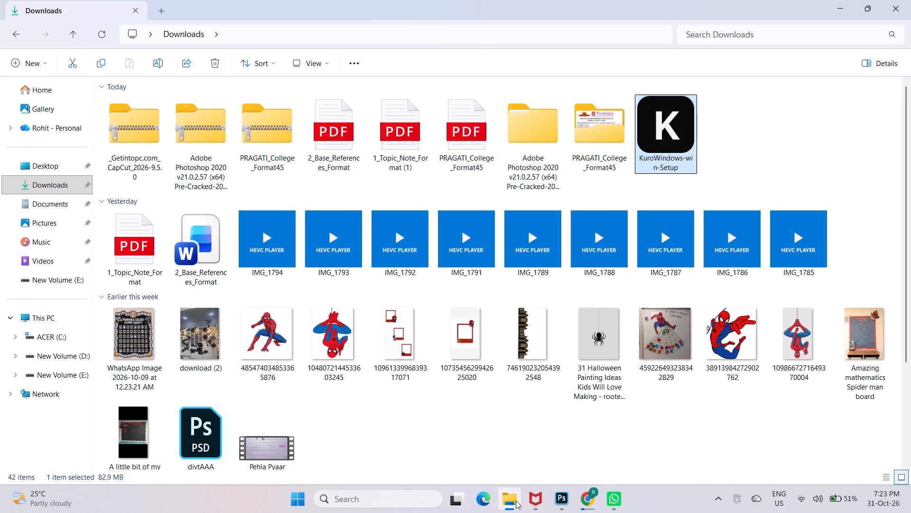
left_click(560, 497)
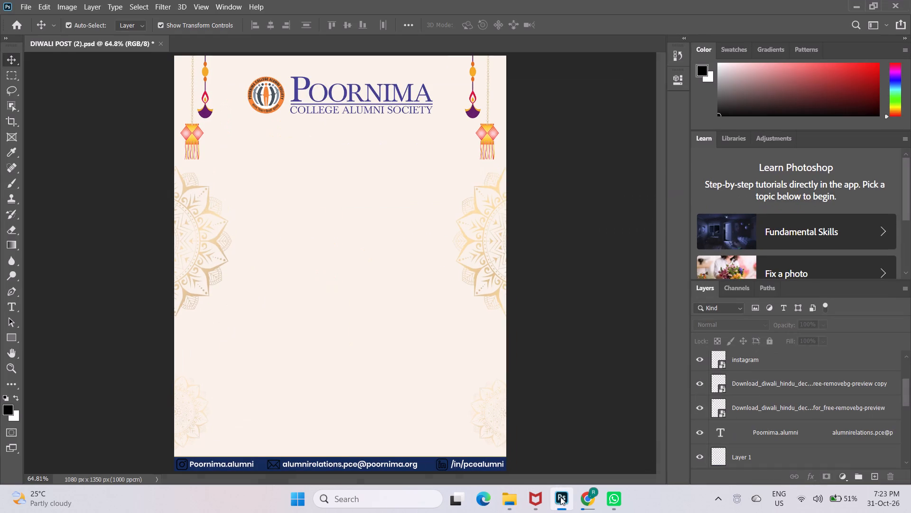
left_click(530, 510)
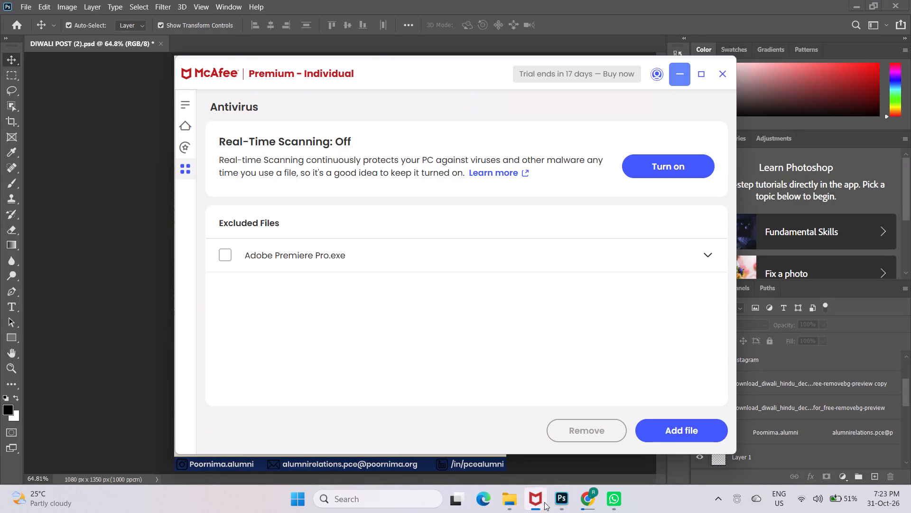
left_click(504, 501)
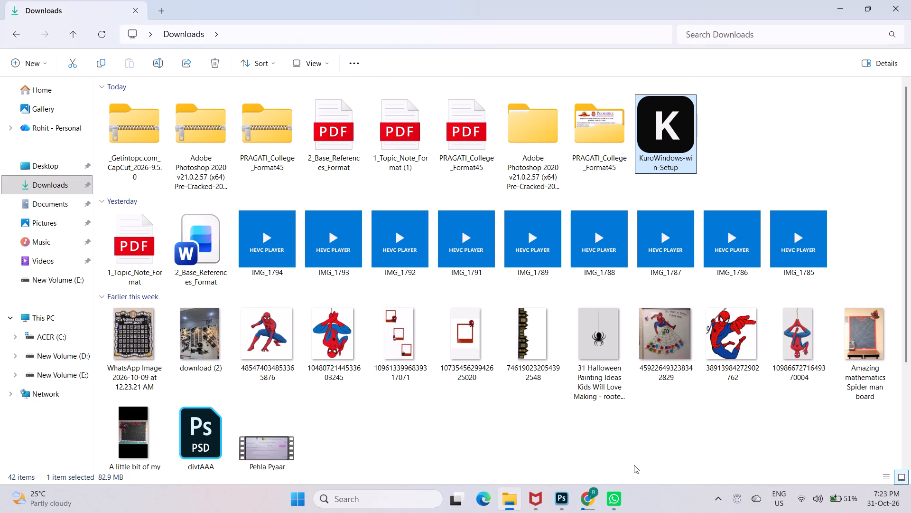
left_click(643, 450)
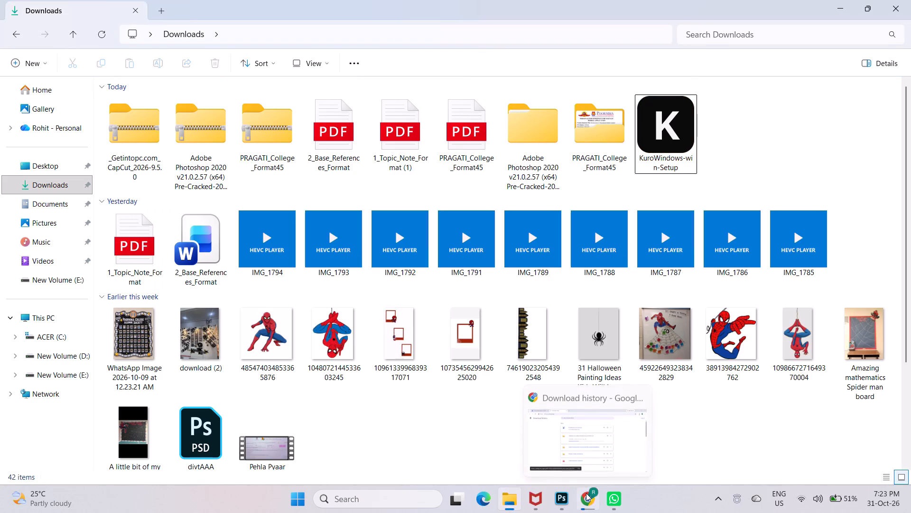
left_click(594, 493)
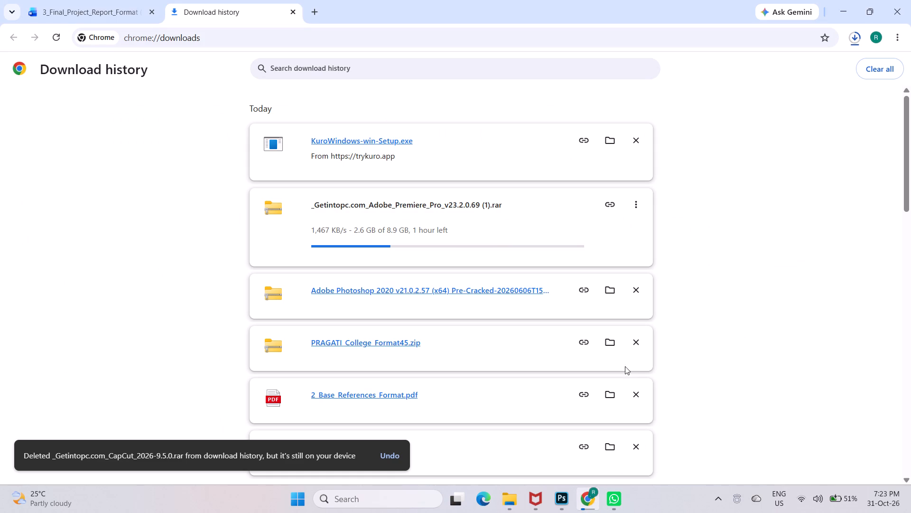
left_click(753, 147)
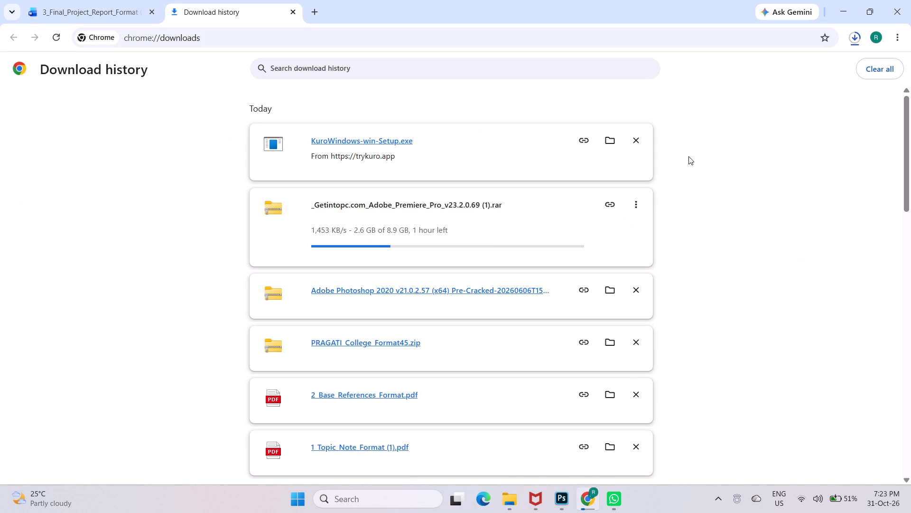
In the project report, paste the copied introduction text below the existing Introduction paragraph, removing its leading word "Introduction" and list number.
left_click(133, 0)
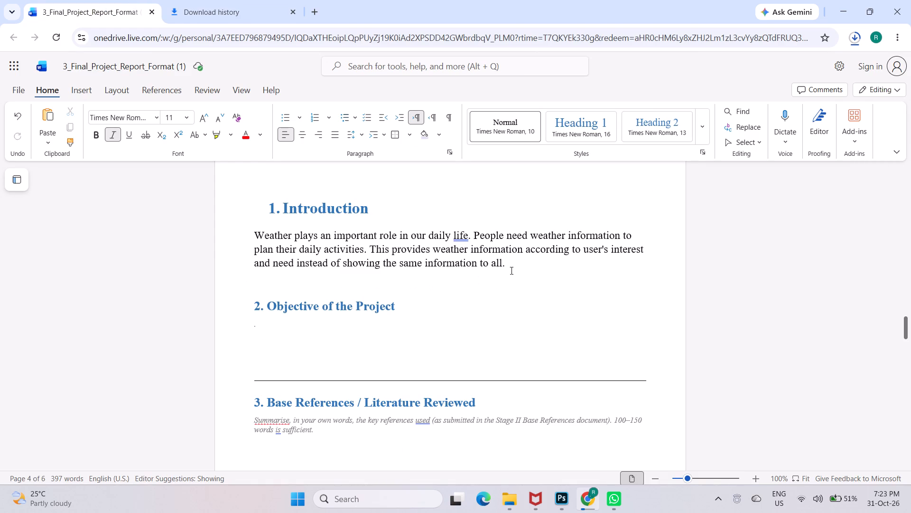
left_click(511, 270)
key("Return")
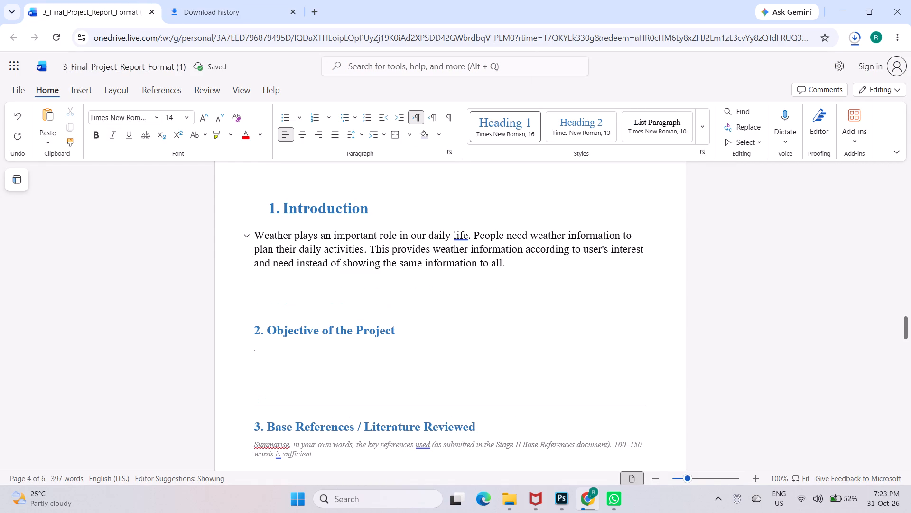
key("ctrl+v")
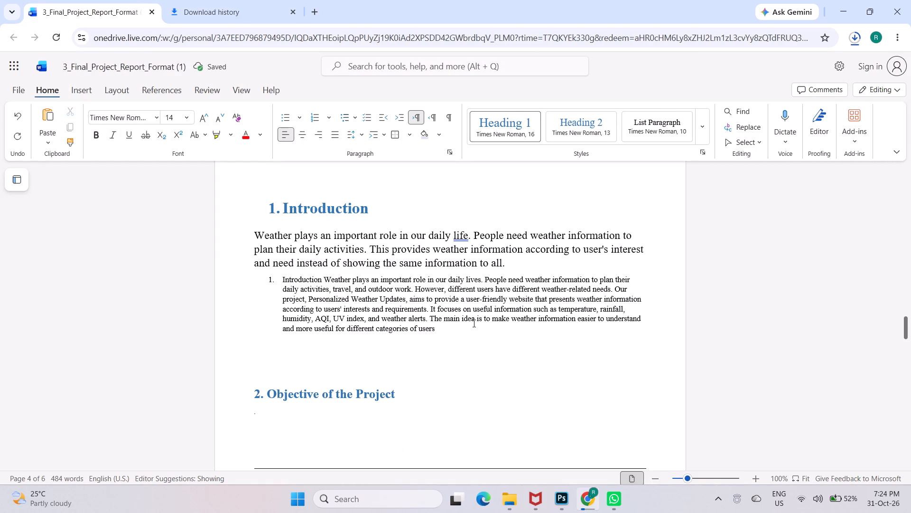
left_click(325, 278)
key("ctrl+BackSpace")
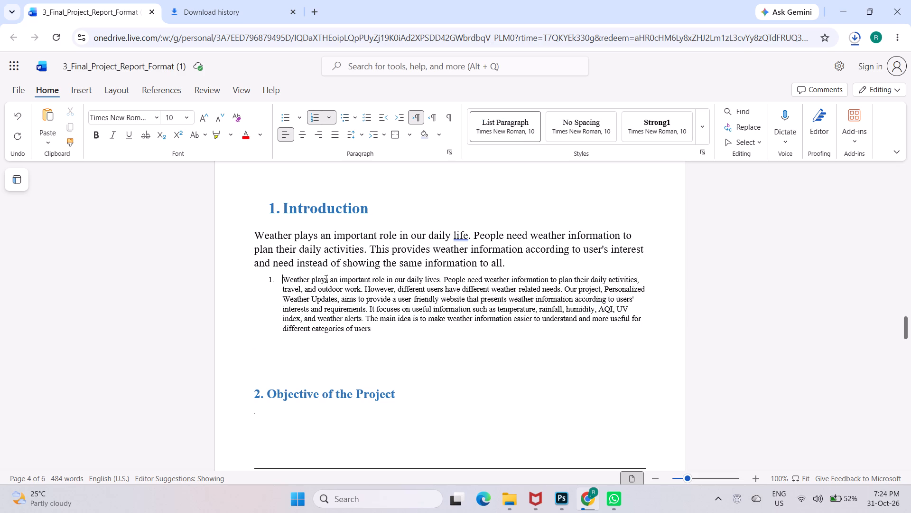
key("BackSpace")
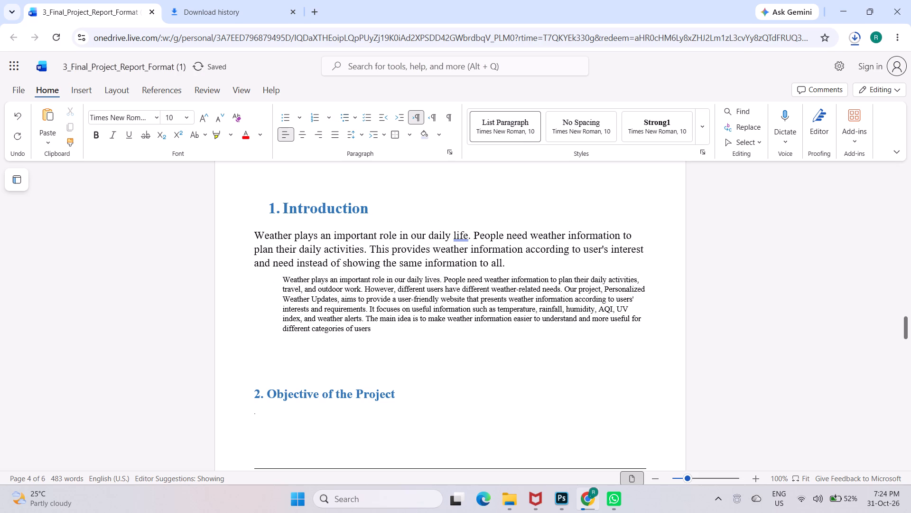
left_click(511, 264)
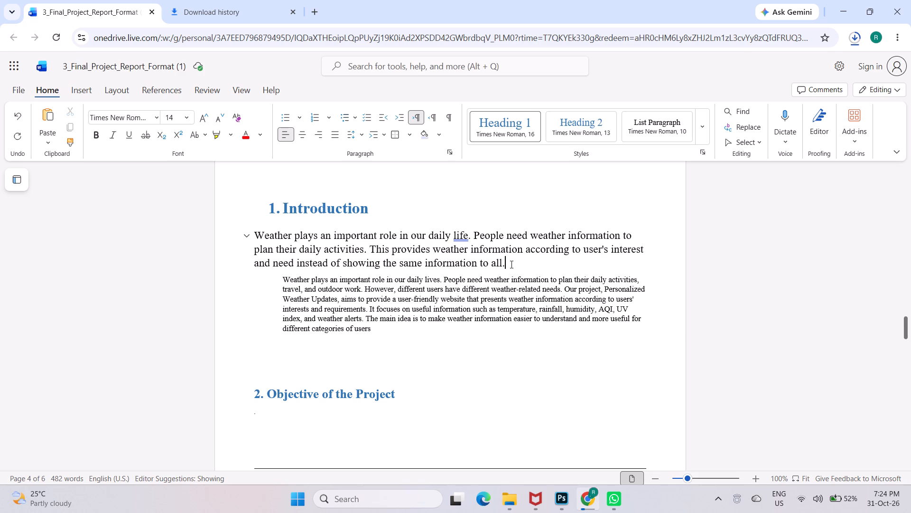
key("ctrl+BackSpace")
key("ctrl+BackSpace")
key("ctrl+BackSpace")
key("ctrl+BackSpace")
key("ctrl+BackSpace")
key("ctrl+BackSpace")
key("ctrl+BackSpace")
key("ctrl+BackSpace")
key("ctrl+BackSpace")
key("ctrl+BackSpace")
key("ctrl+BackSpace")
key("ctrl+BackSpace")
key("ctrl+BackSpace")
key("ctrl+BackSpace")
key("ctrl+BackSpace")
key("ctrl+BackSpace")
key("ctrl+BackSpace")
key("ctrl+BackSpace")
key("ctrl+BackSpace")
key("ctrl+BackSpace")
key("ctrl+BackSpace")
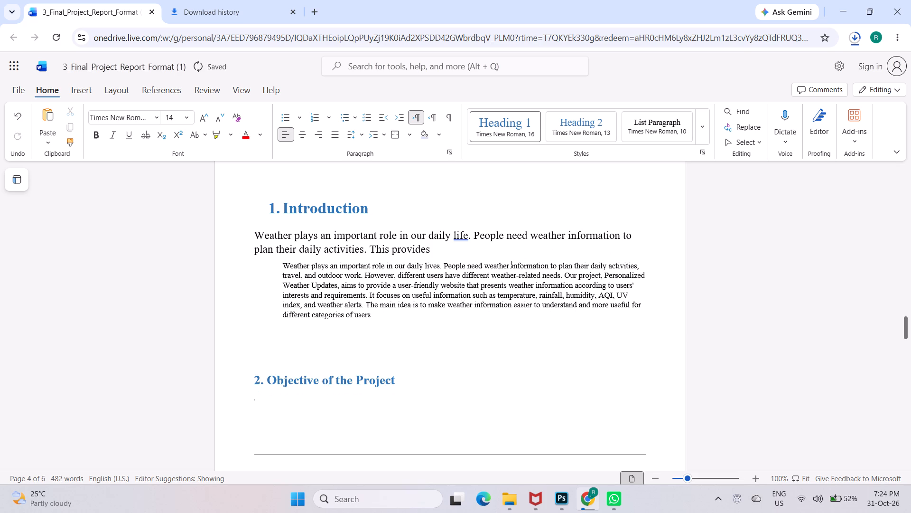
key("ctrl+BackSpace")
key("ctrl+BackSpace")
key("ctrl+BackSpace")
key("ctrl+BackSpace")
key("ctrl+BackSpace")
key("ctrl+BackSpace")
key("ctrl+BackSpace")
key("ctrl+BackSpace")
key("ctrl+BackSpace")
key("ctrl+BackSpace")
key("ctrl+BackSpace")
key("ctrl+BackSpace")
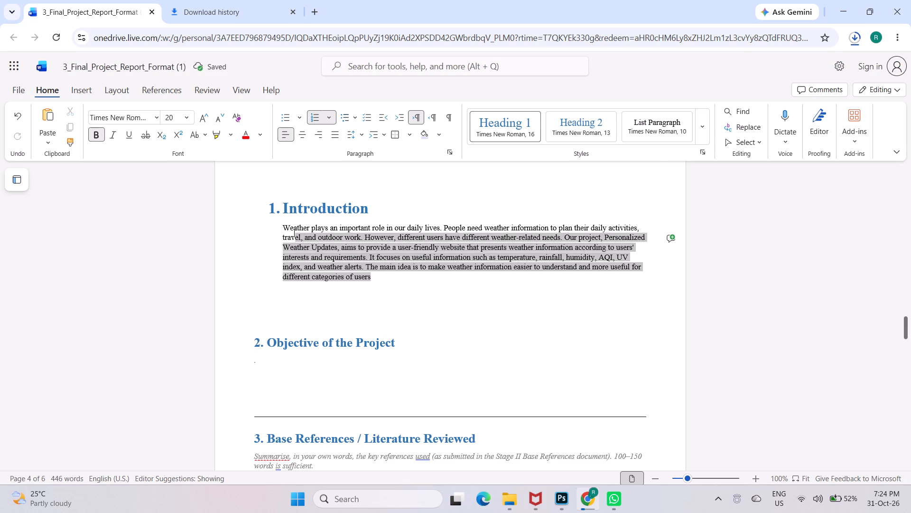
left_click_drag(293, 233, 286, 228)
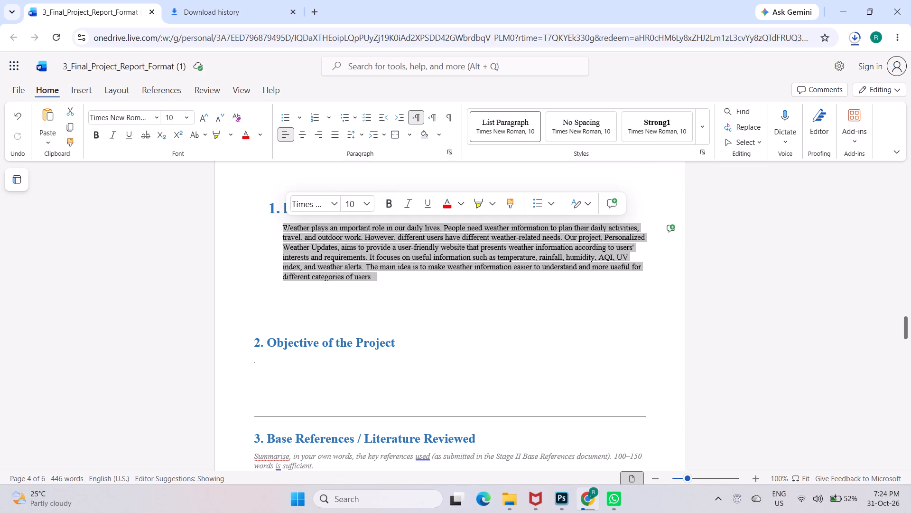
Try font size 14 on the selected Introduction paragraph, and settle on size 12.
left_click(362, 208)
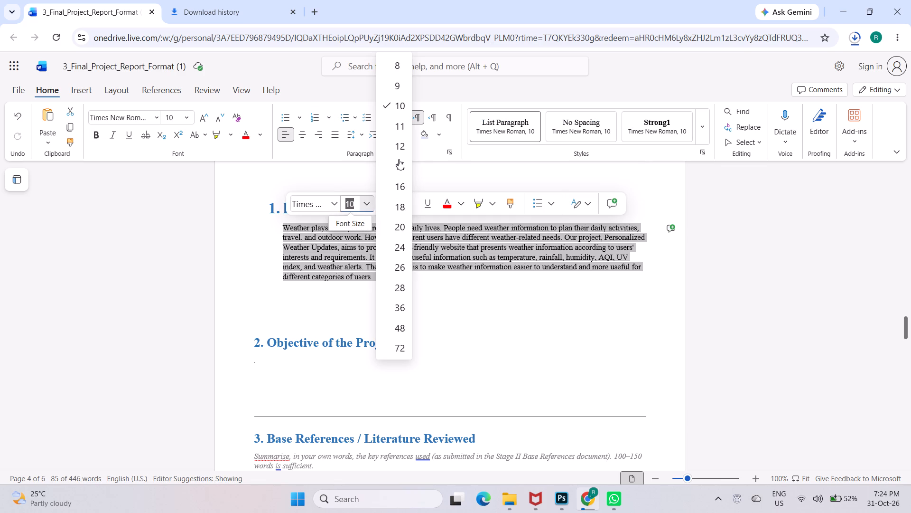
left_click(399, 160)
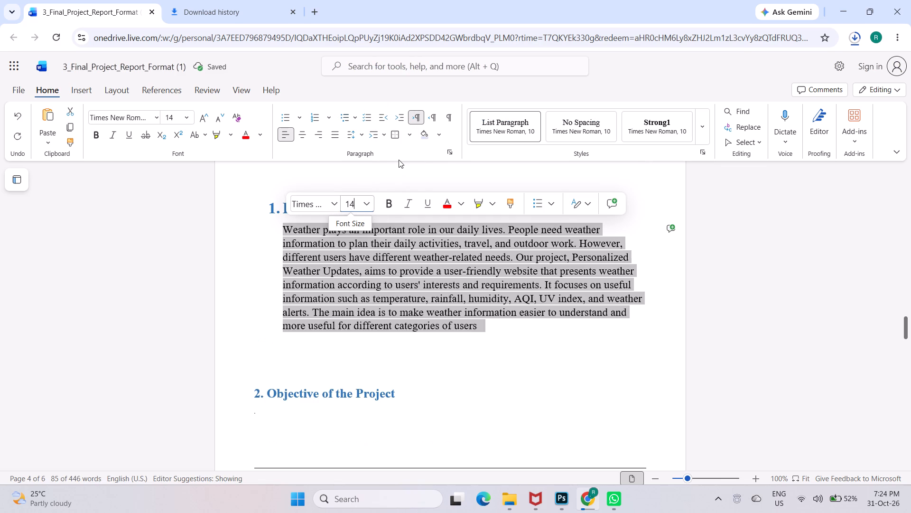
left_click(369, 199)
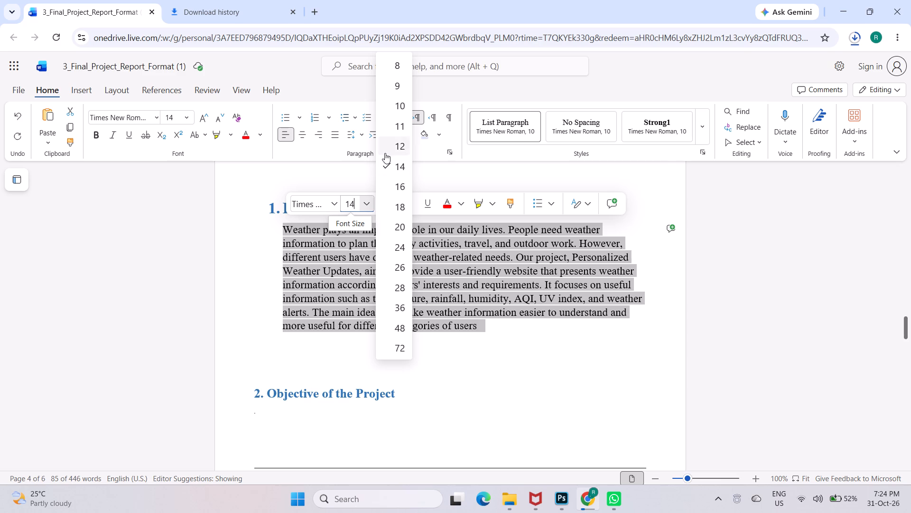
left_click(385, 153)
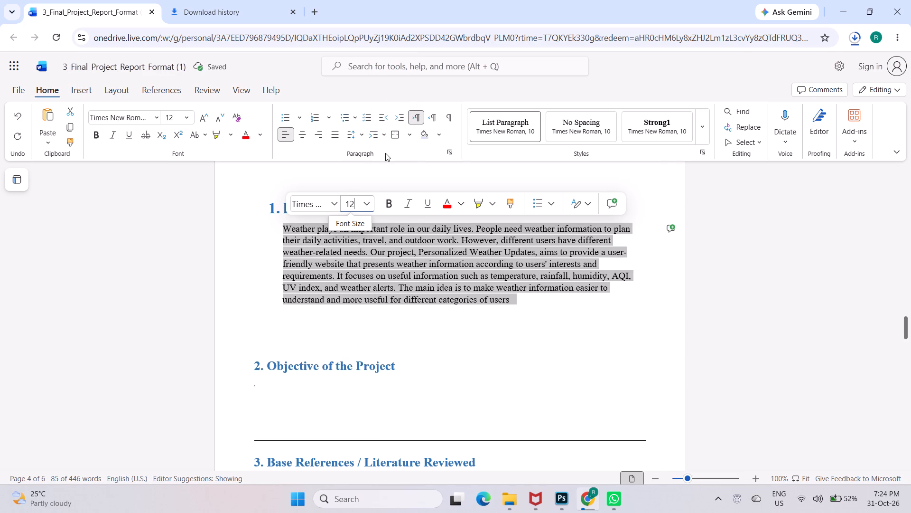
Delete the two blank lines between the Introduction paragraph and the "2. Objective of the Project" heading.
left_click(449, 328)
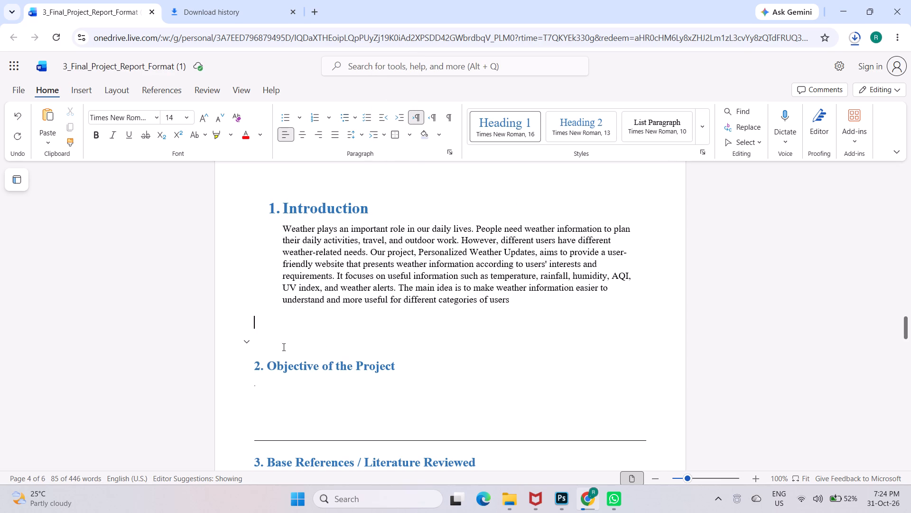
left_click(277, 348)
key("BackSpace")
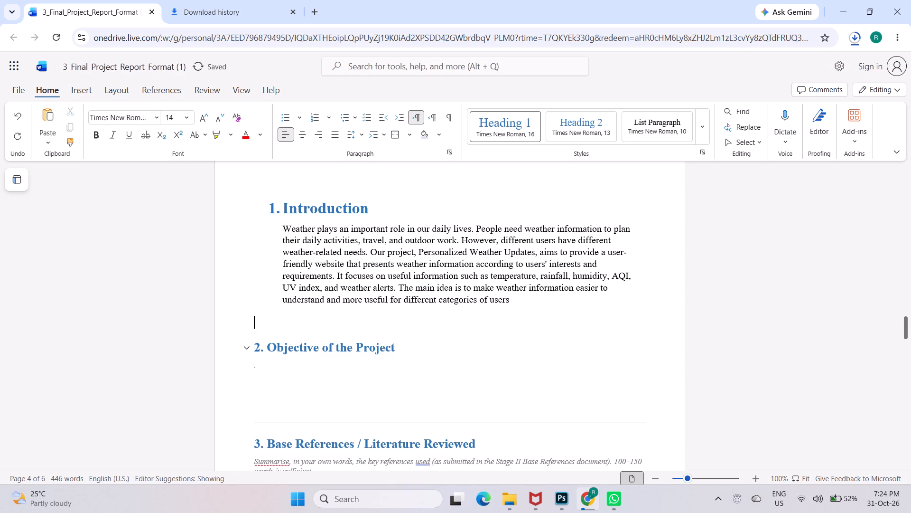
key("BackSpace")
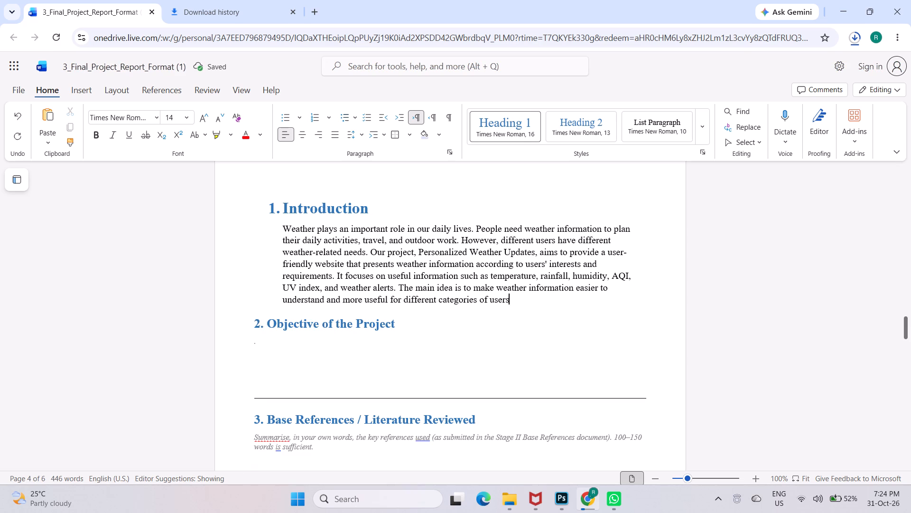
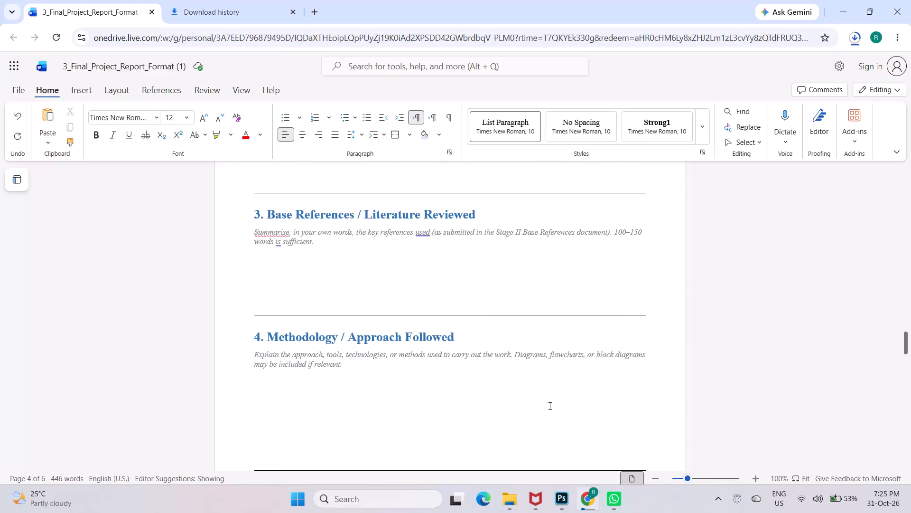
Examine the report's remaining sections, from Objective of the Project through Methodology and Implementation Details to Learning Outcomes.
scroll(549, 406, "down", 1)
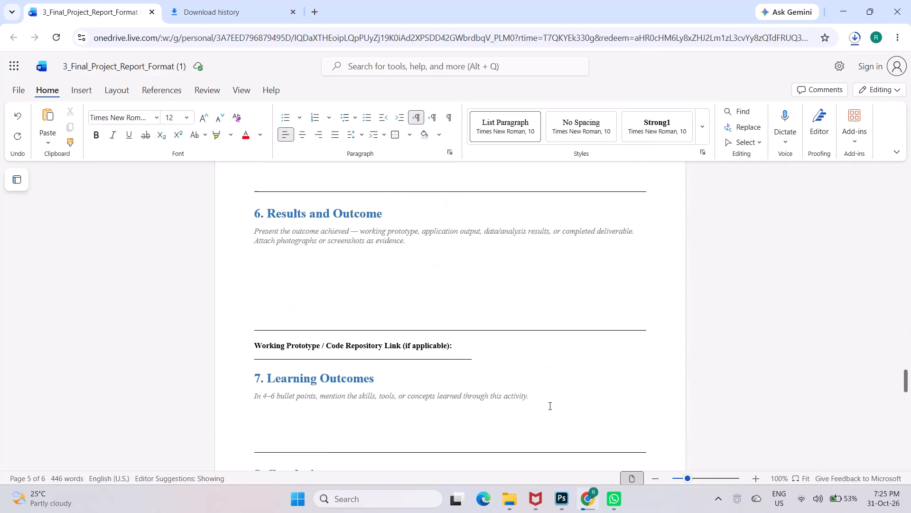
scroll(549, 406, "down", 1)
scroll(549, 406, "up", 3)
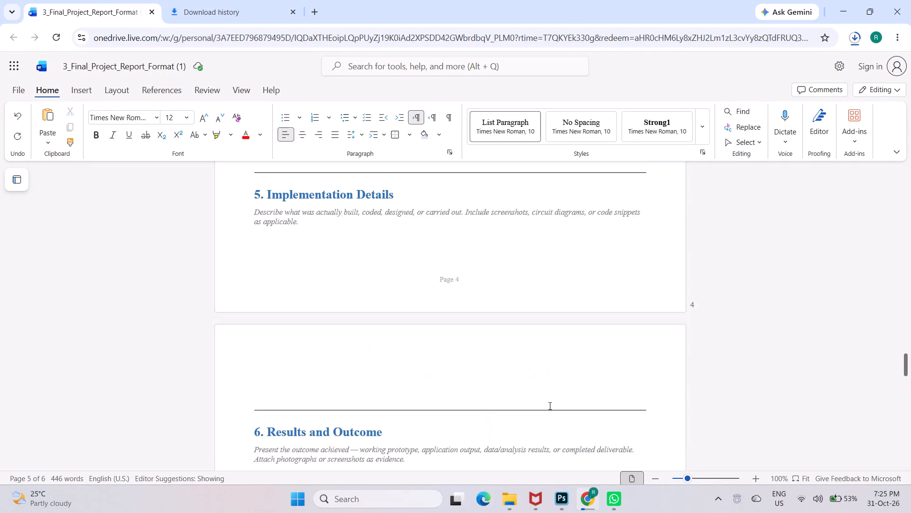
scroll(549, 406, "up", 3)
scroll(549, 406, "down", 3)
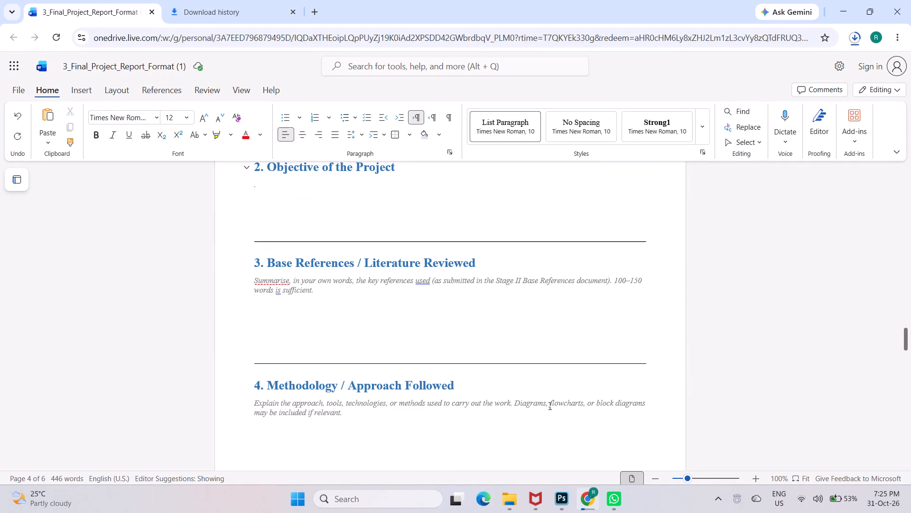
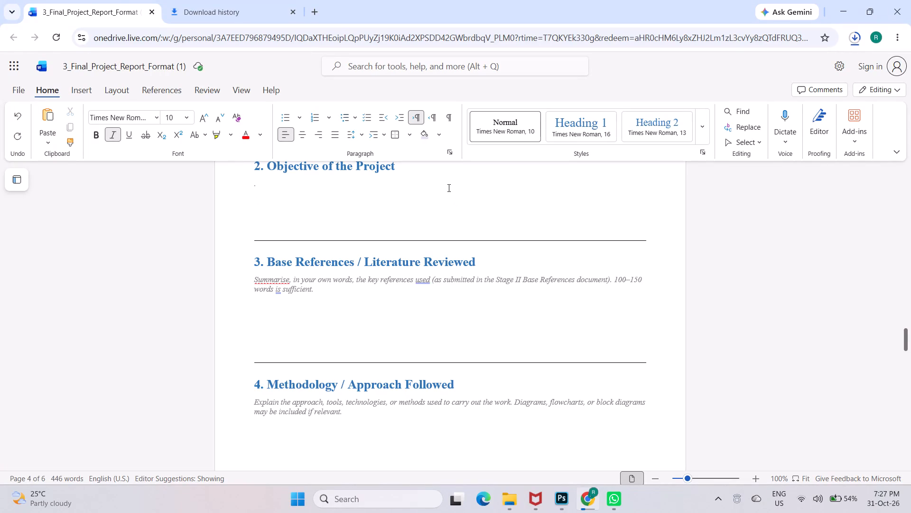
Paste the copied objectives text under the "2. Objective of the Project" heading.
key("ctrl+v")
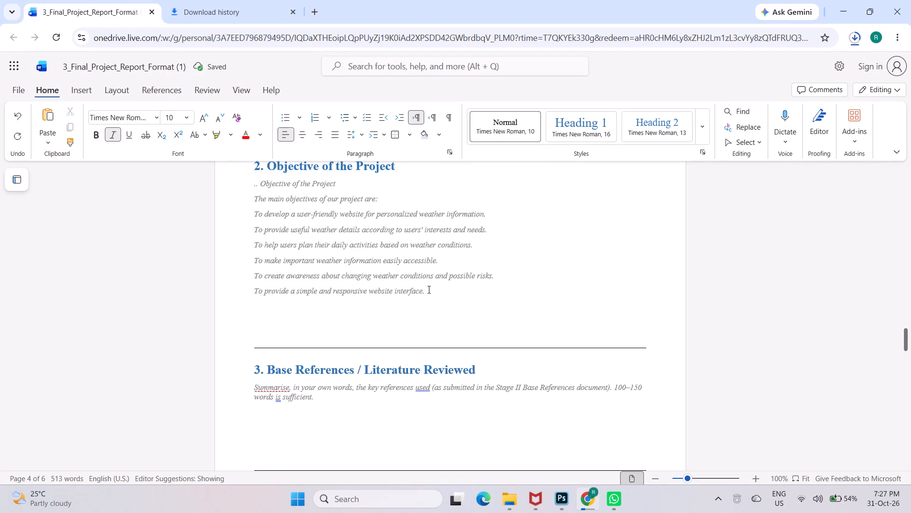
Remove the italics from the pasted objectives text and set its font size to 12.
left_click_drag(428, 289, 264, 189)
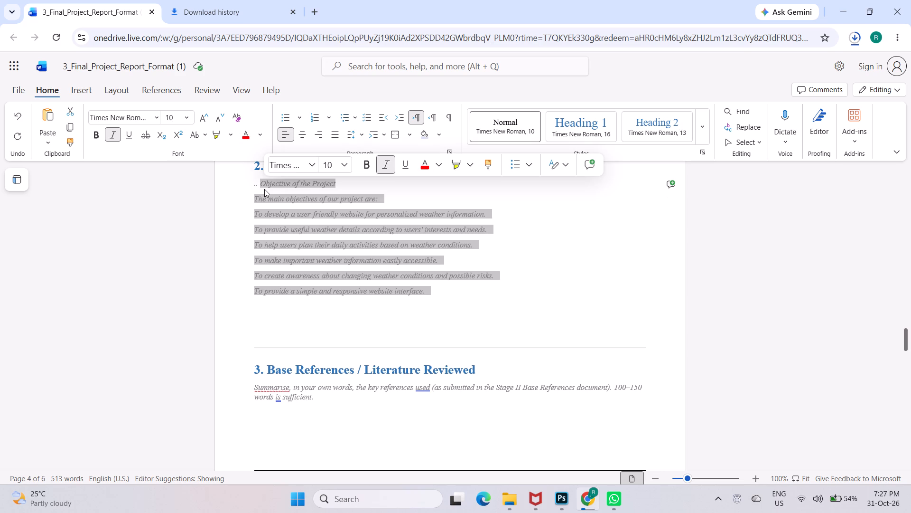
left_click(362, 165)
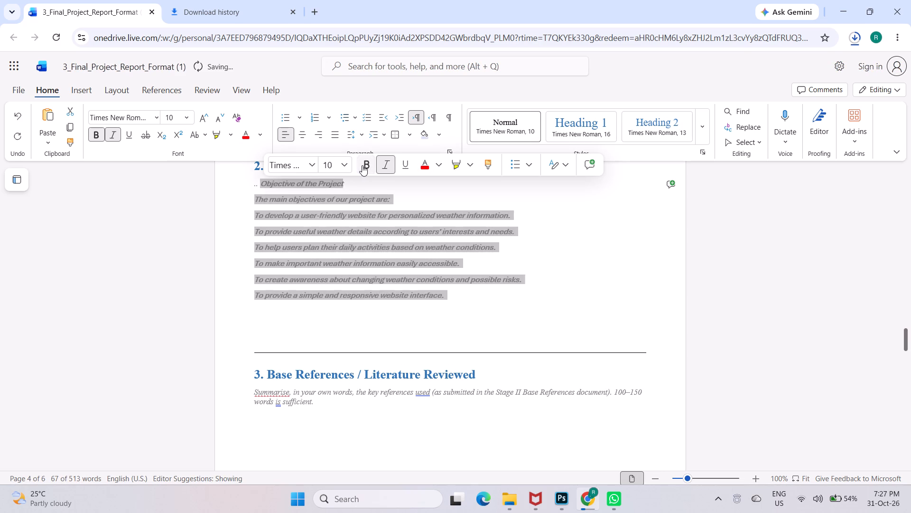
left_click(362, 165)
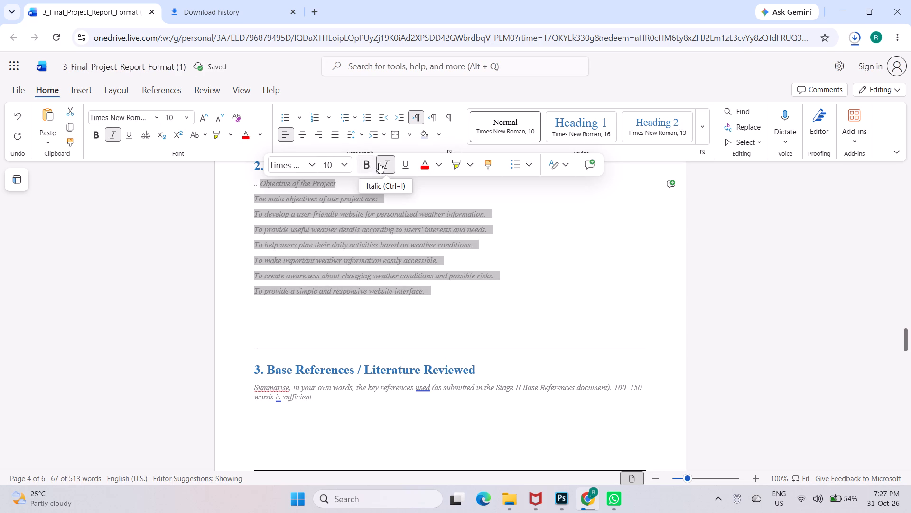
left_click(381, 163)
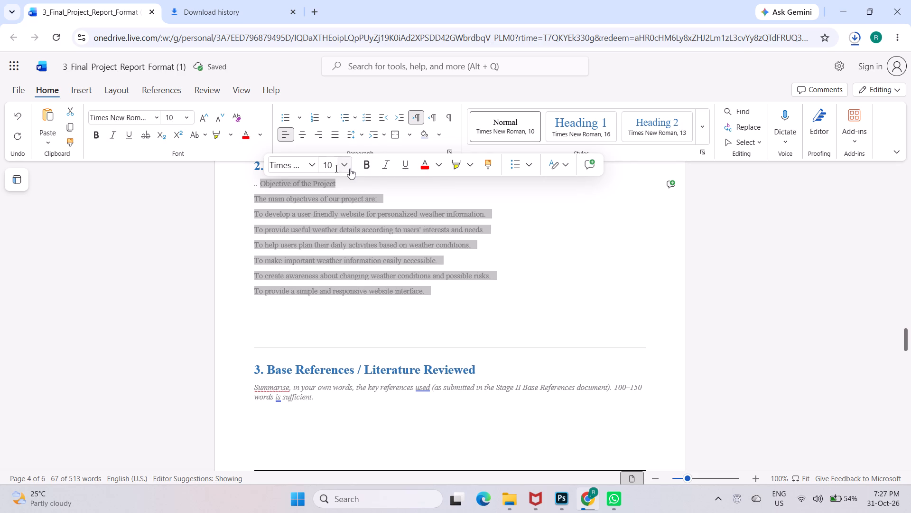
left_click(344, 165)
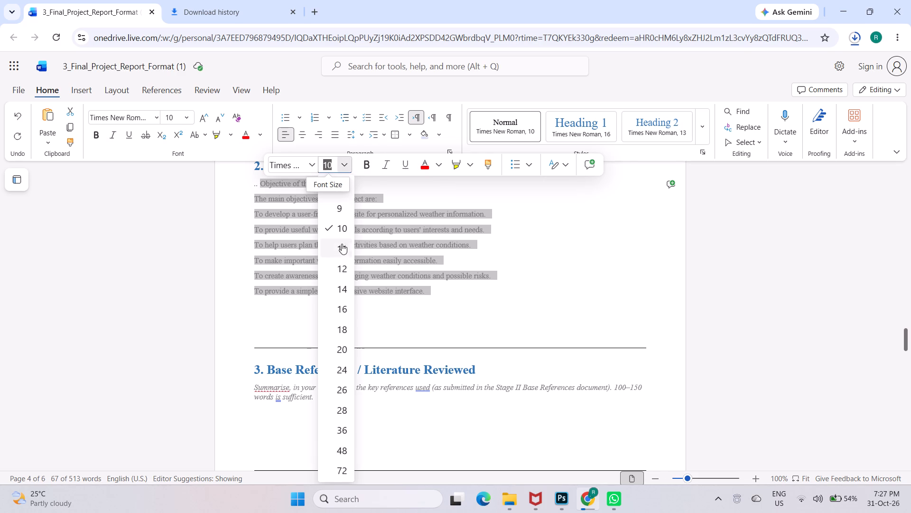
left_click(336, 262)
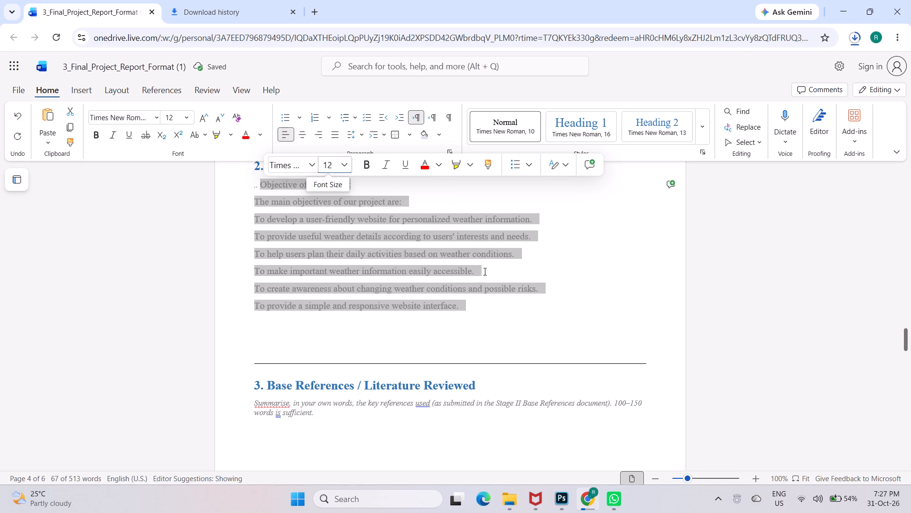
left_click(588, 265)
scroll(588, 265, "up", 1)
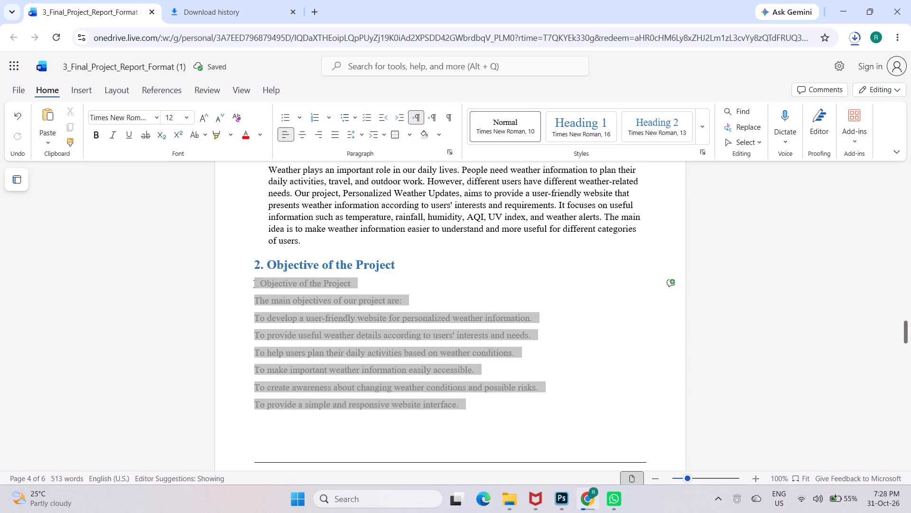
left_click_drag(253, 284, 247, 285)
key("BackSpace")
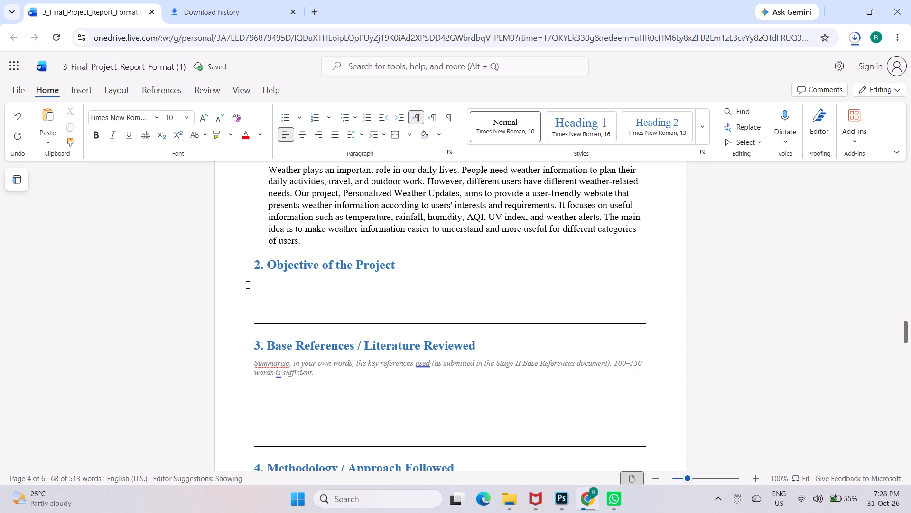
left_click(262, 292)
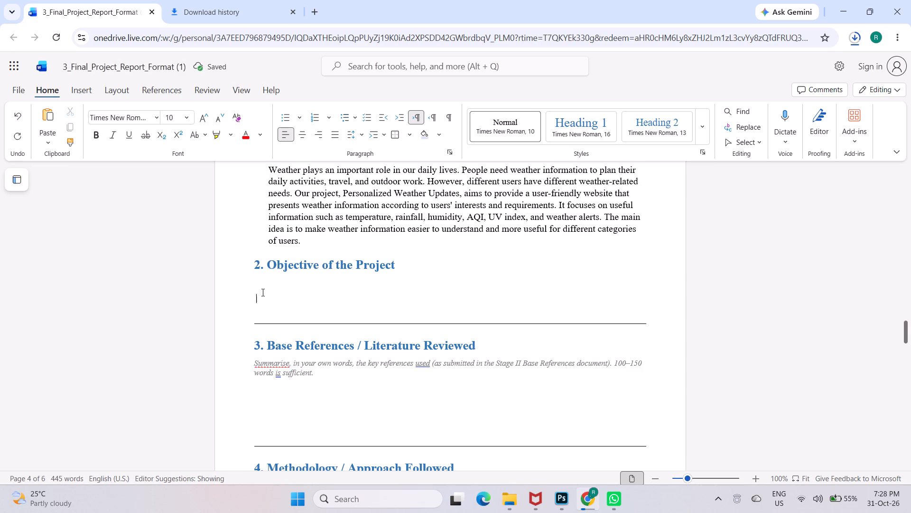
key("ctrl+v")
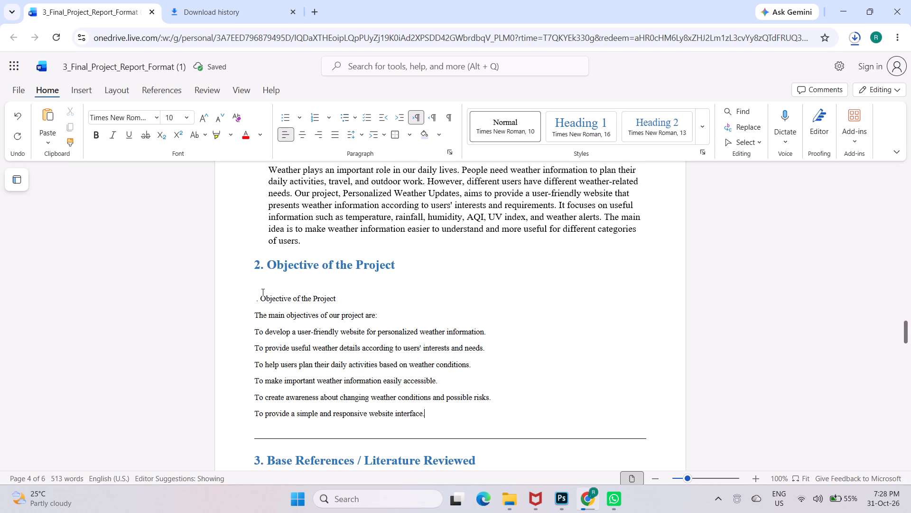
Remove the stray full stop, spaces and blank line before the pasted "Objective of the Project" line.
left_click(262, 292)
key("BackSpace")
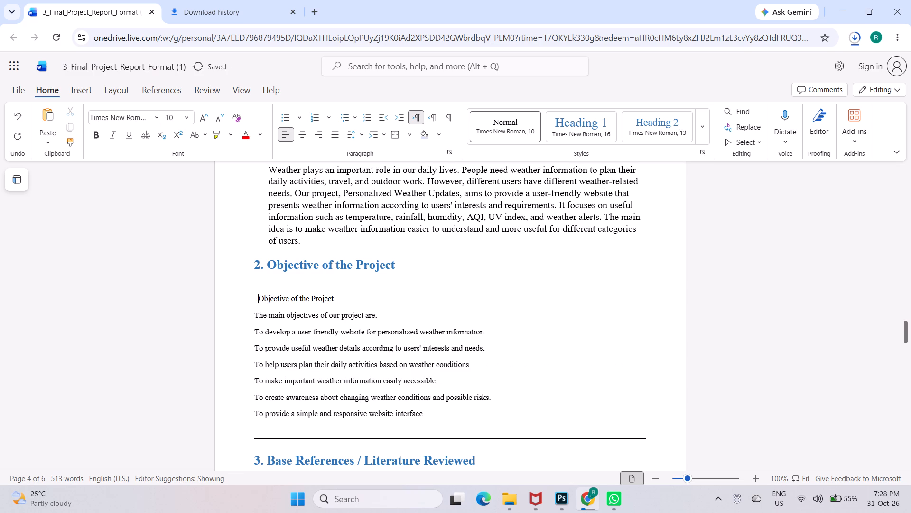
key("BackSpace")
key("BackSpace")
key("BackSpace")
key("BackSpace")
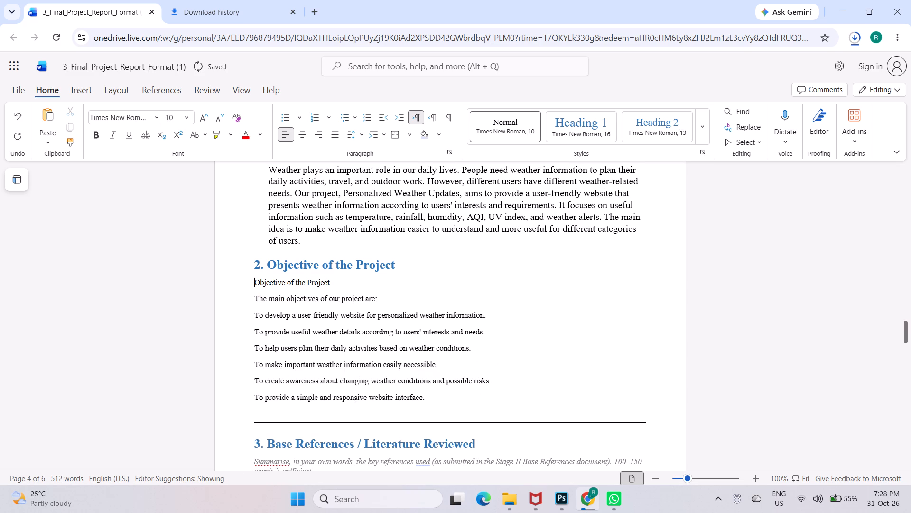
Insert four spaces before the "2. Objective of the Project" heading to align it with the Introduction heading.
scroll(262, 292, "up", 1)
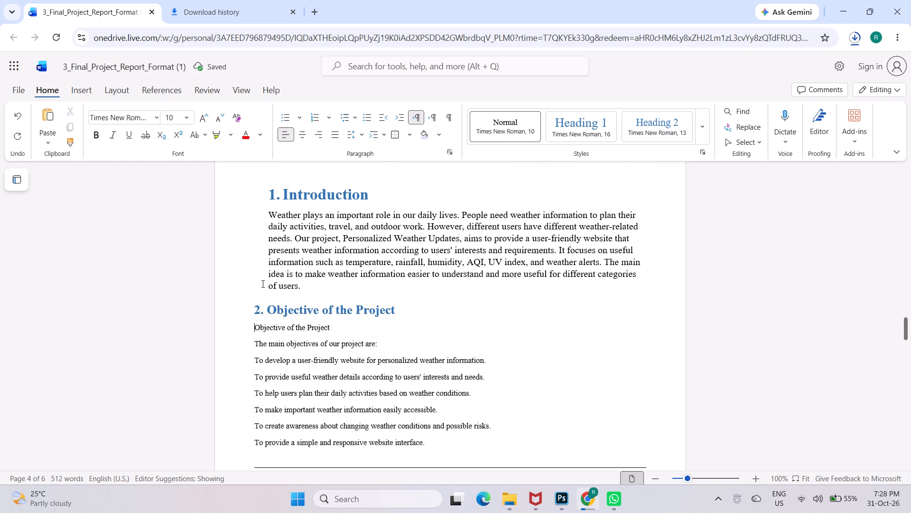
left_click(252, 305)
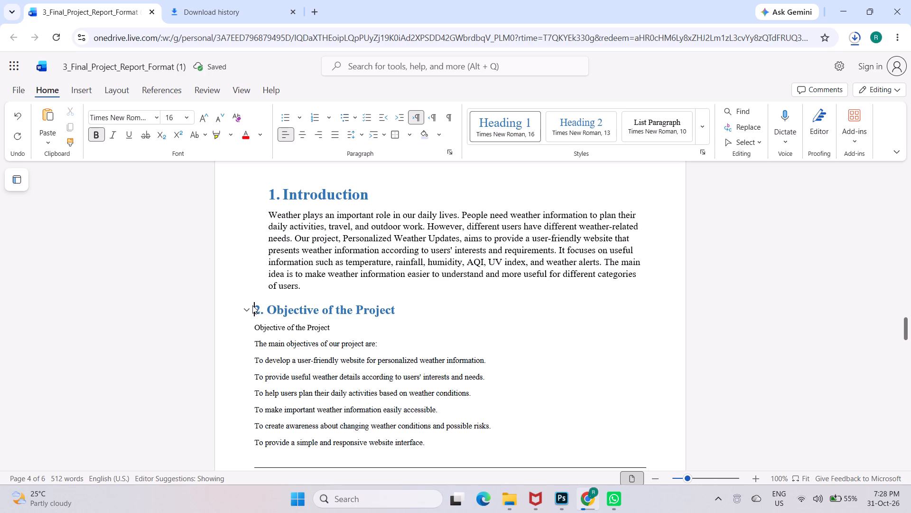
key("space")
key("space")
key("space")
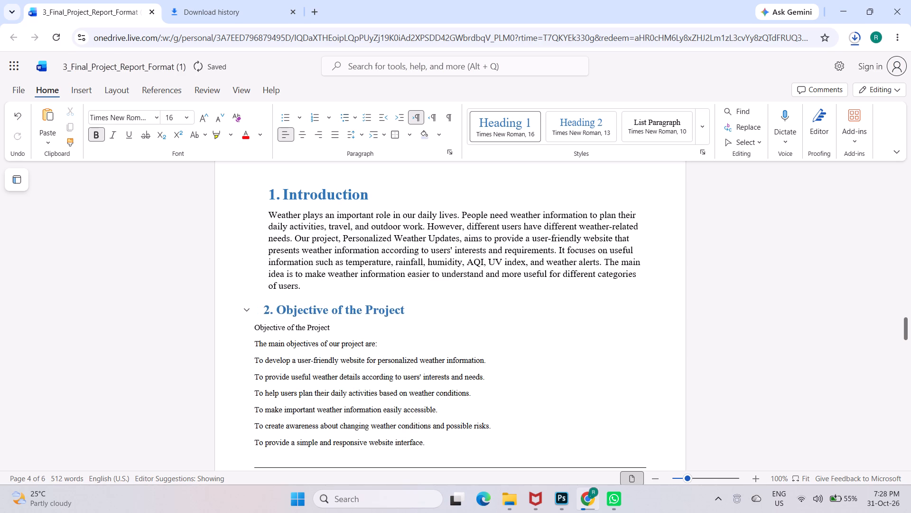
key("space")
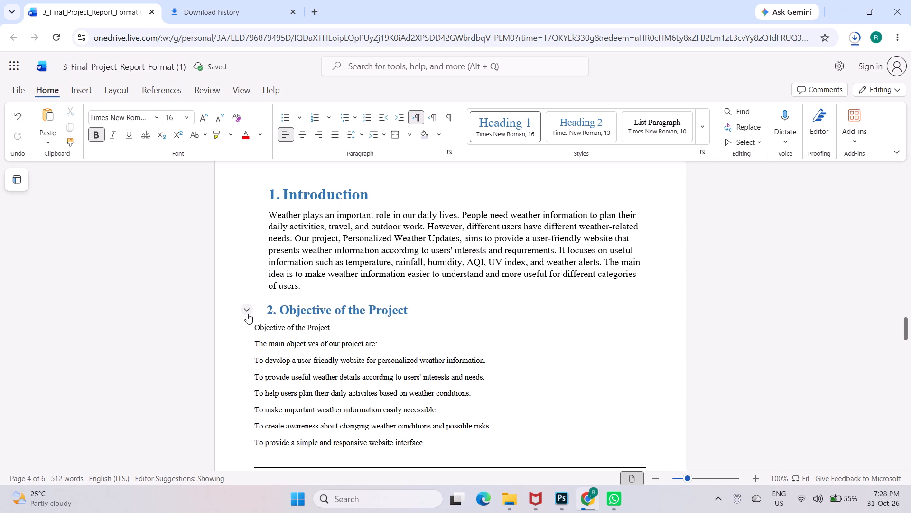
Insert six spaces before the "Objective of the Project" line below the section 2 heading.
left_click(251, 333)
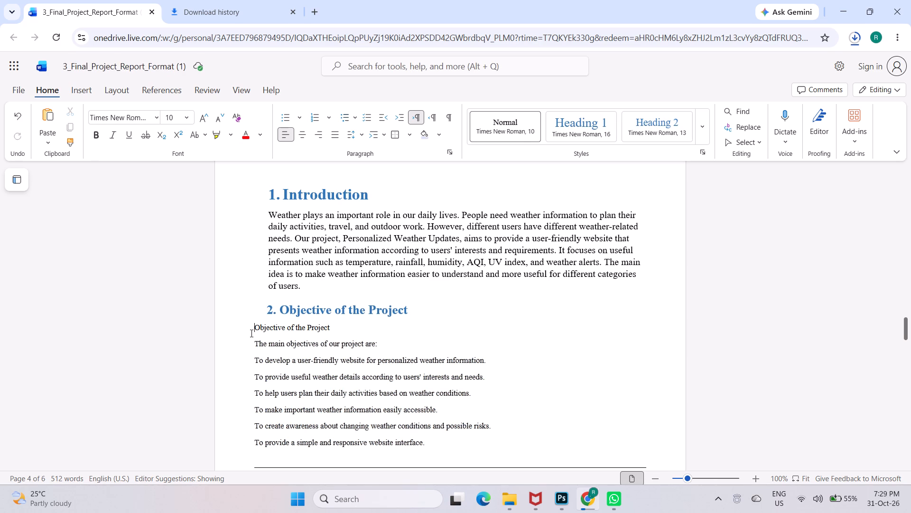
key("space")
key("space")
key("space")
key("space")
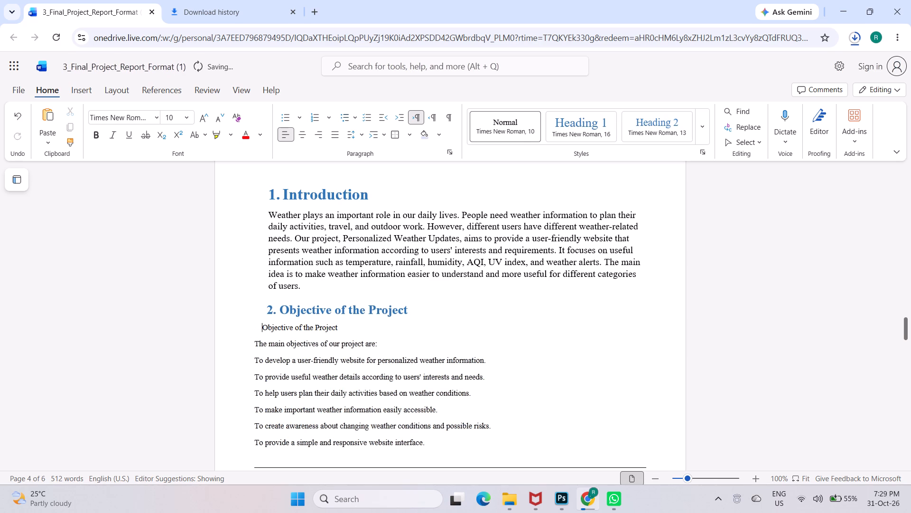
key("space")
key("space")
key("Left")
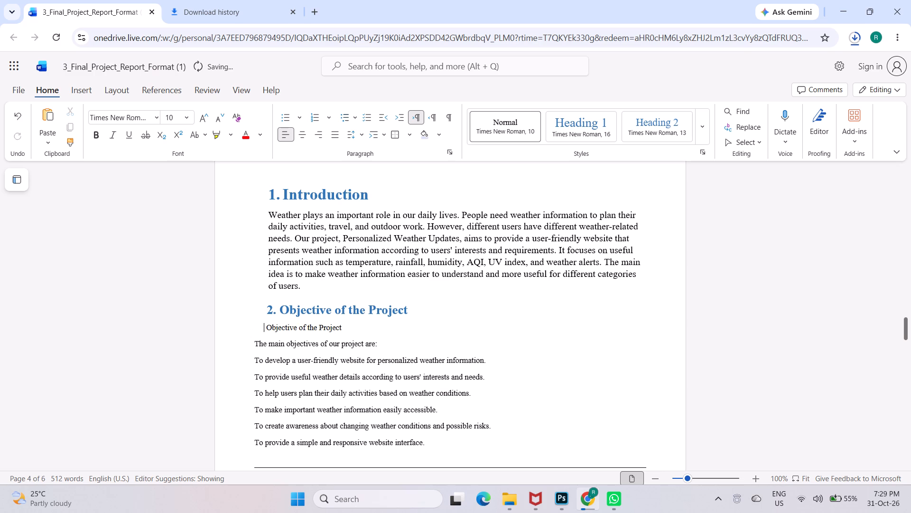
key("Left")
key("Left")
Insert six spaces before "The main objectives of our project are:" to indent it under the section 2 heading.
key("Down")
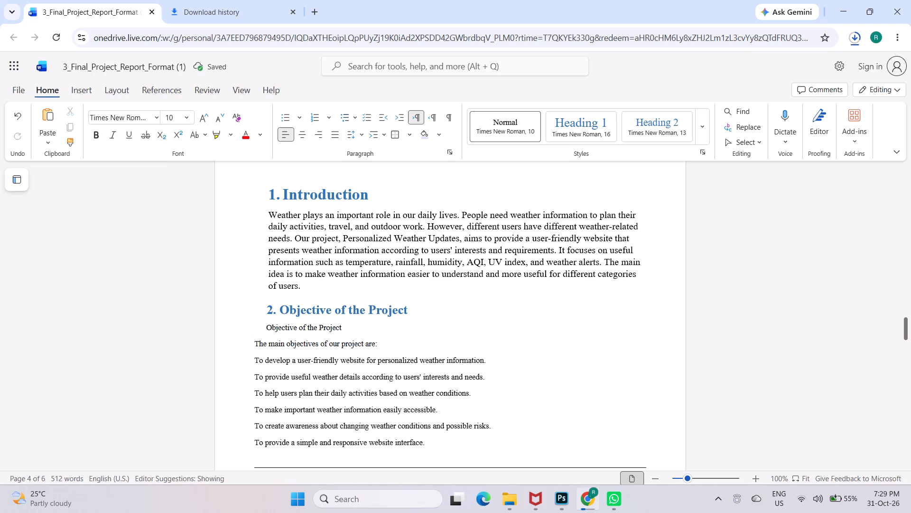
key("Left")
key("space")
key("space")
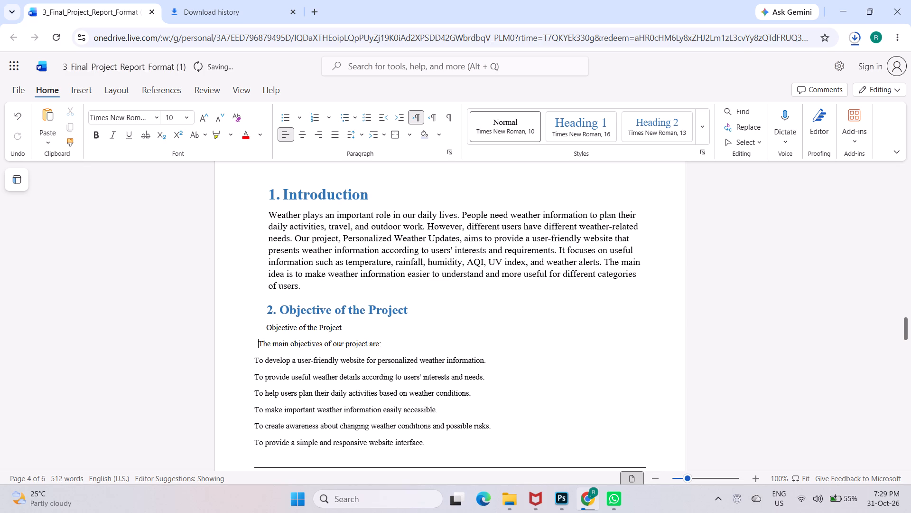
key("space")
key("space")
key("space")
key("space")
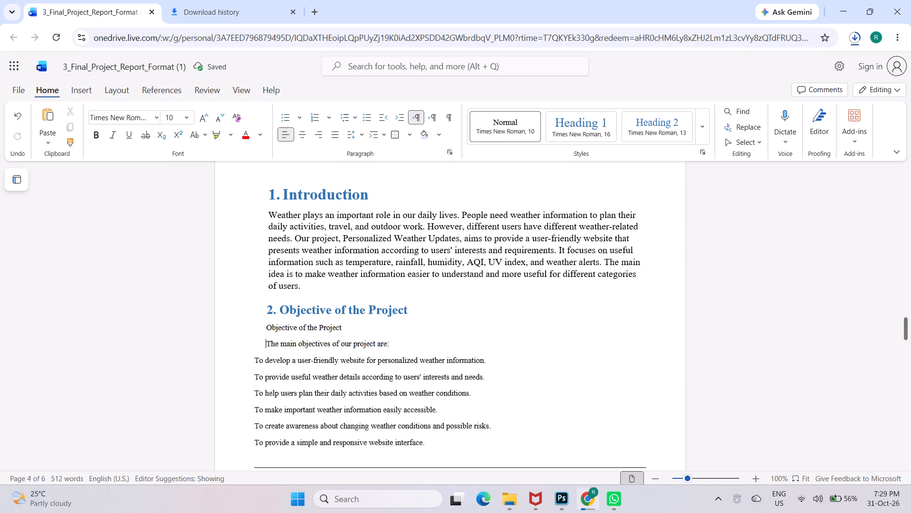
Apply the 1) a) i) multi-level list format to the "Objective of the Project" line under the section 2 heading.
right_click(251, 333)
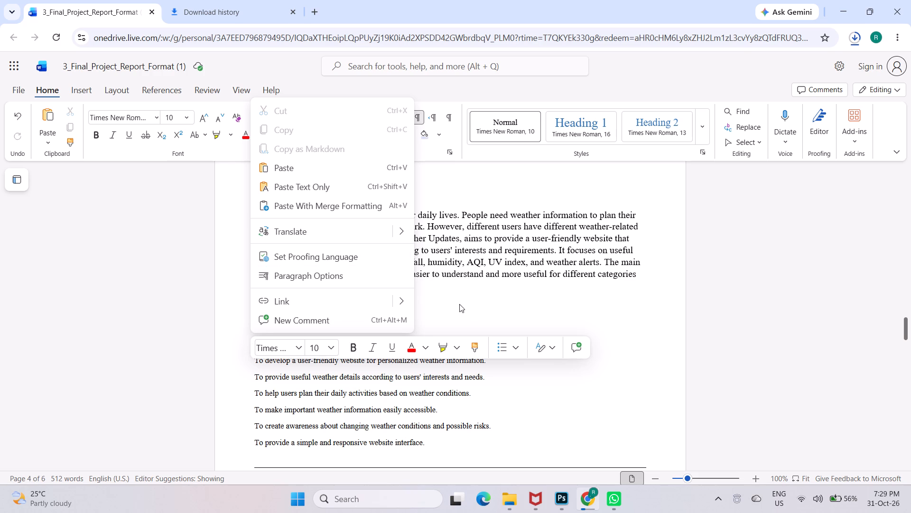
left_click(515, 349)
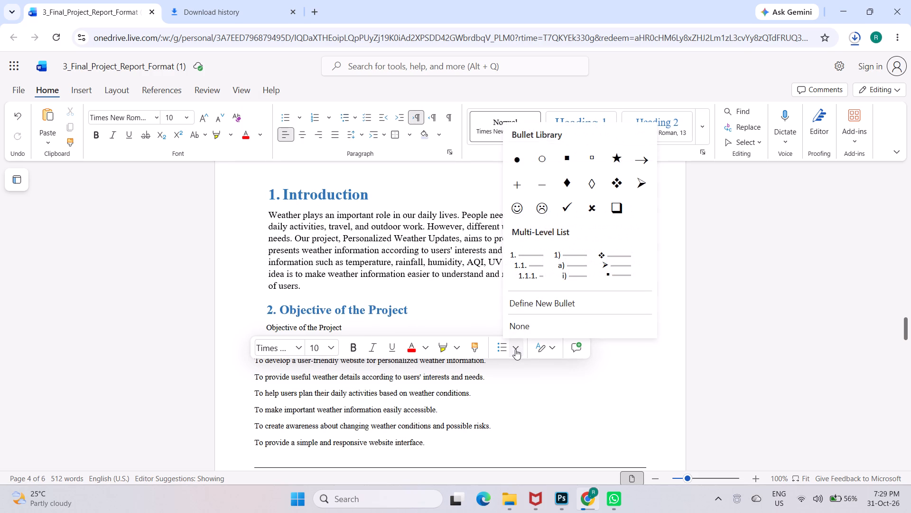
left_click(567, 274)
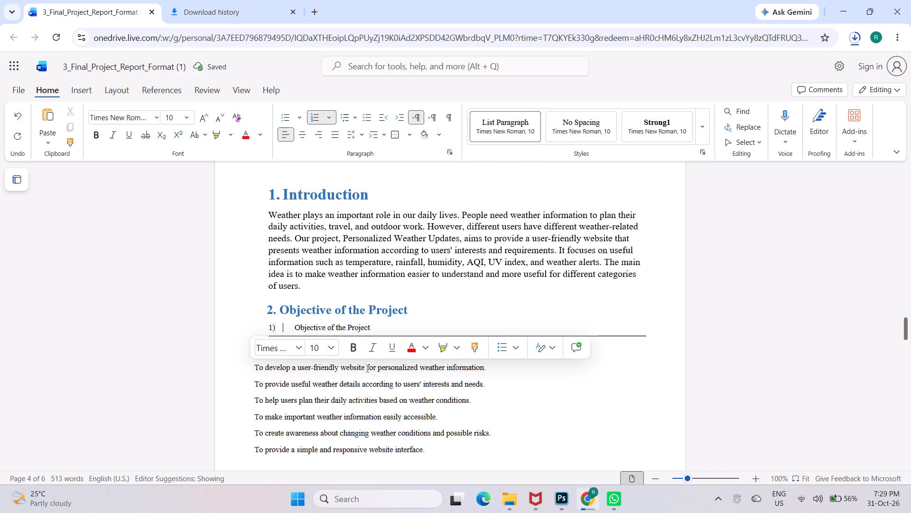
left_click(710, 288)
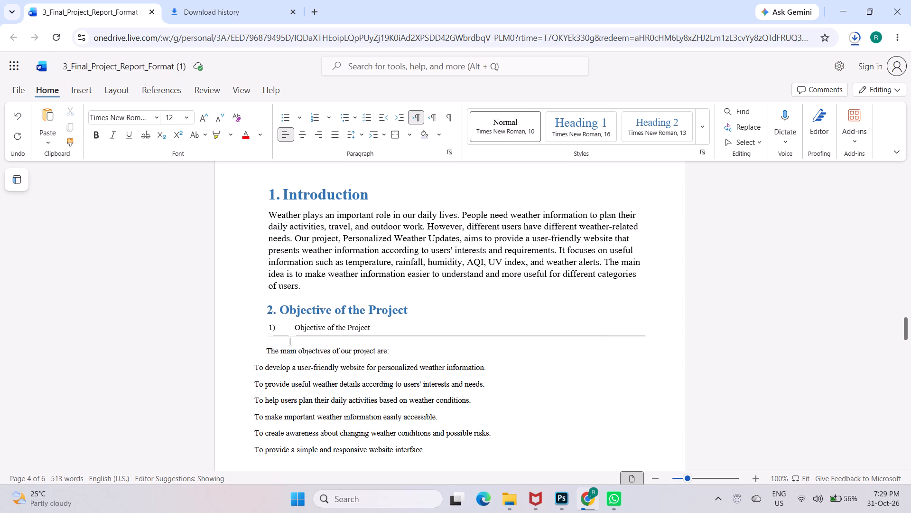
Delete the repeated "Objective of the Project" text and its list number below the section 2 heading.
left_click(400, 323)
key("ctrl+BackSpace")
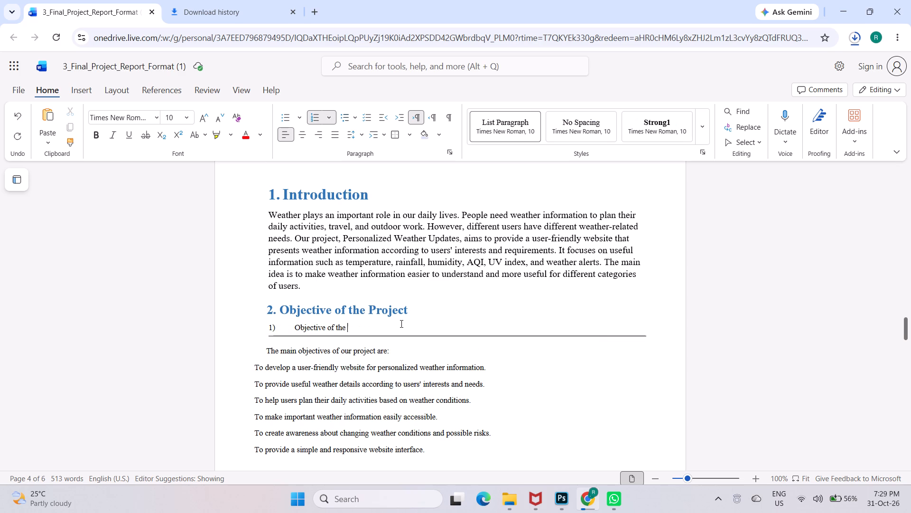
key("ctrl+BackSpace")
key("ctrl+BackSpace")
key("ctrl+BackSpace")
key("ctrl+BackSpace")
key("BackSpace")
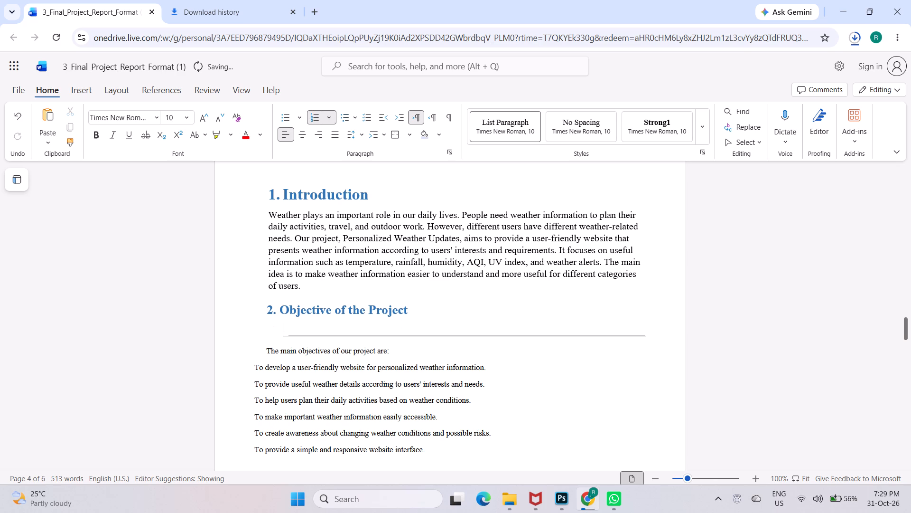
left_click(651, 331)
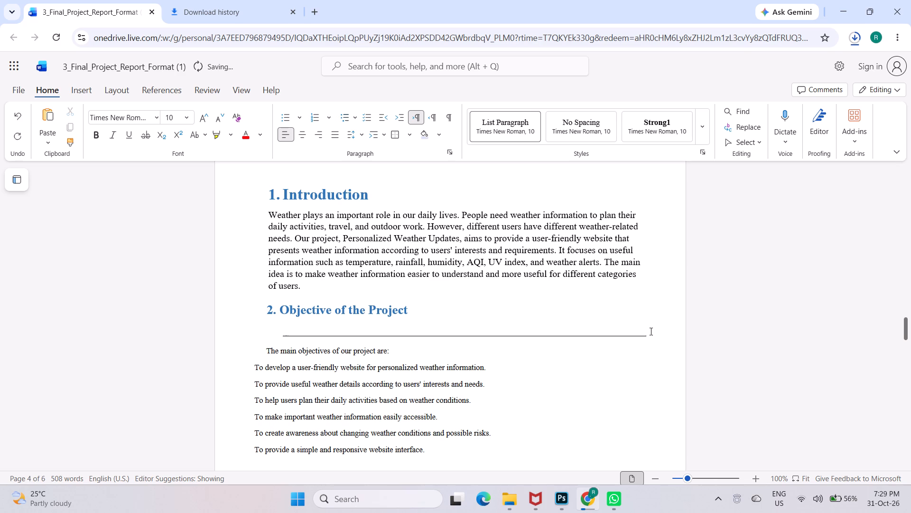
left_click(648, 333)
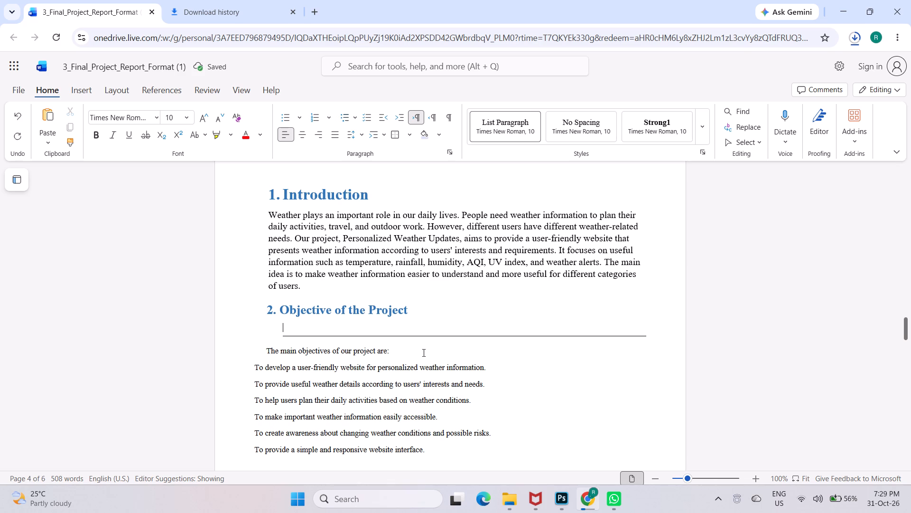
Set the font size of the objectives text, from "The main objectives" to "responsive website interface.", to 12.
left_click(423, 352)
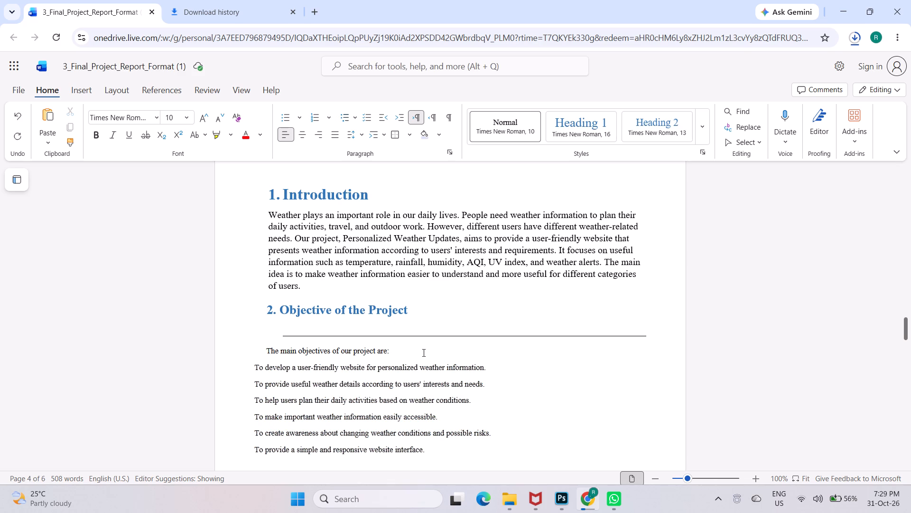
left_click_drag(444, 449, 277, 353)
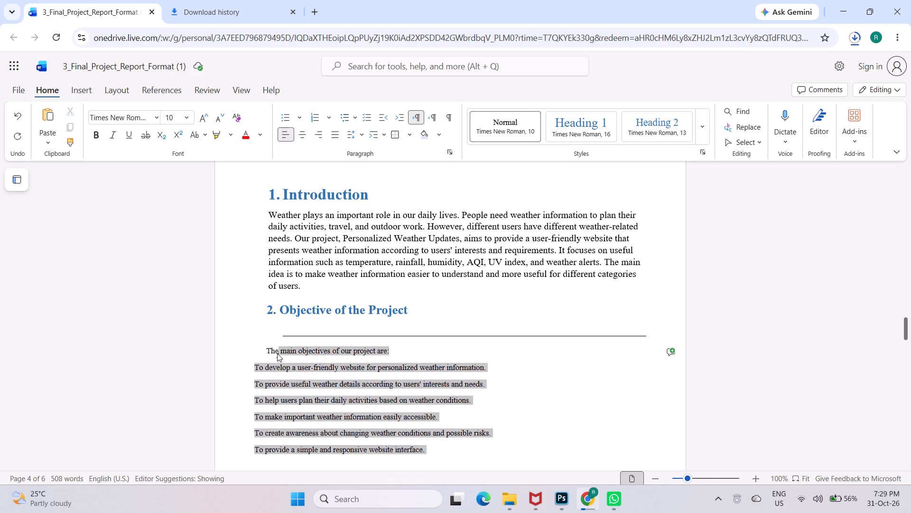
left_click_drag(277, 353, 266, 351)
left_click(350, 327)
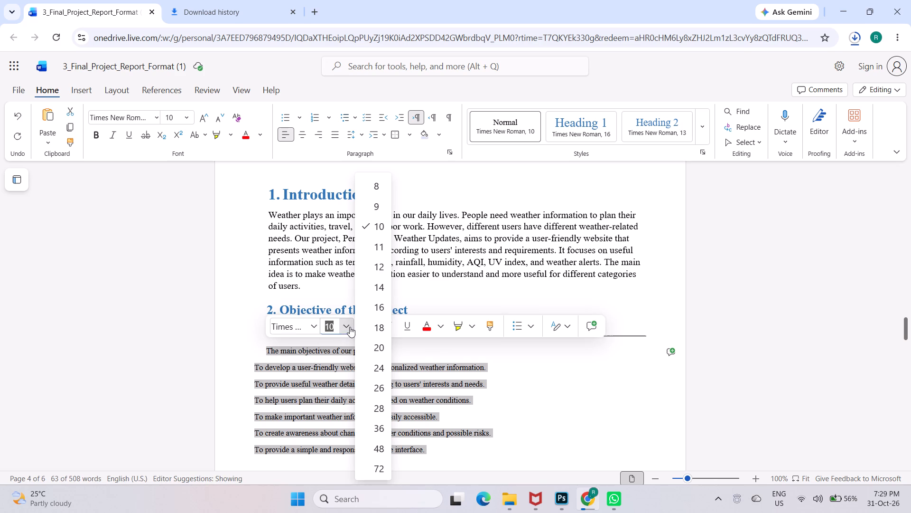
left_click(369, 268)
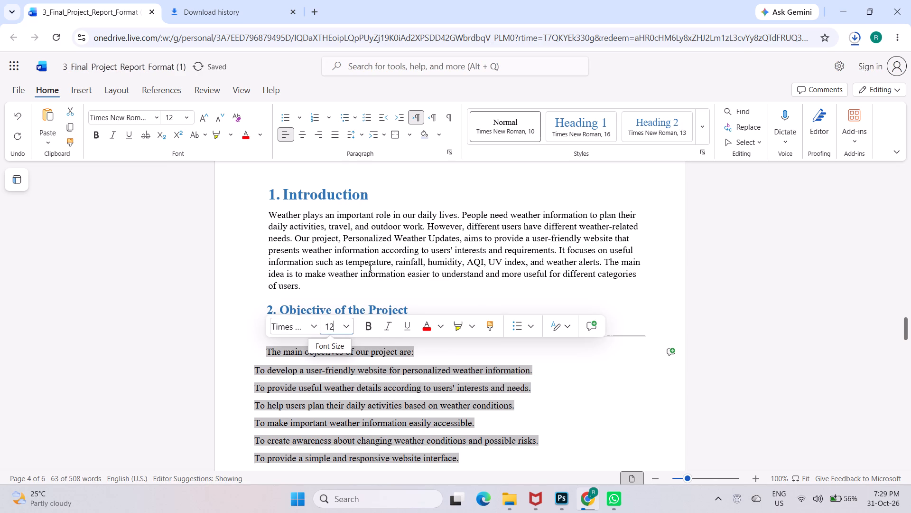
left_click(594, 380)
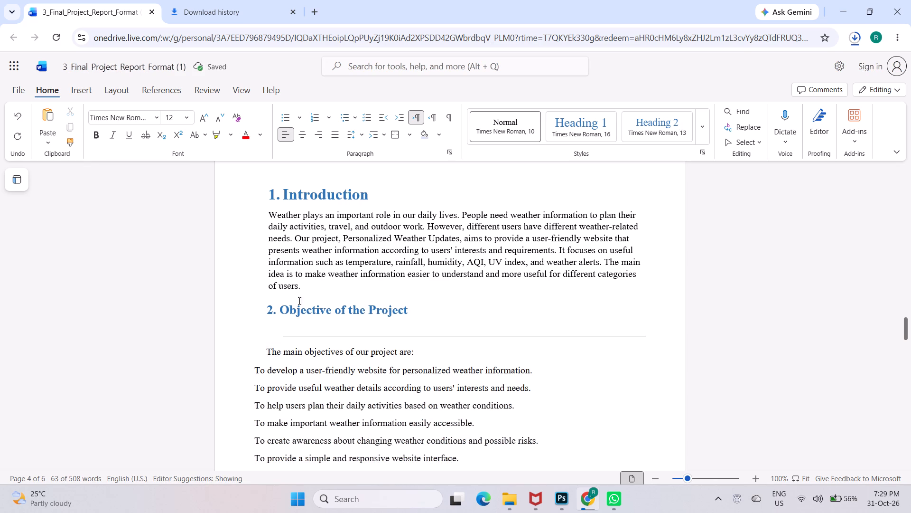
Apply a round bullet to the "The main objectives of our project are:" line.
left_click(266, 346)
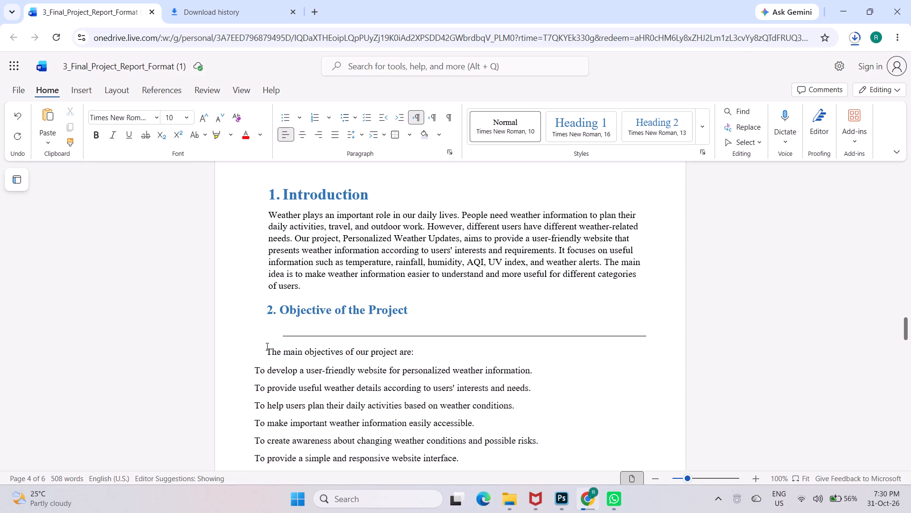
right_click(266, 346)
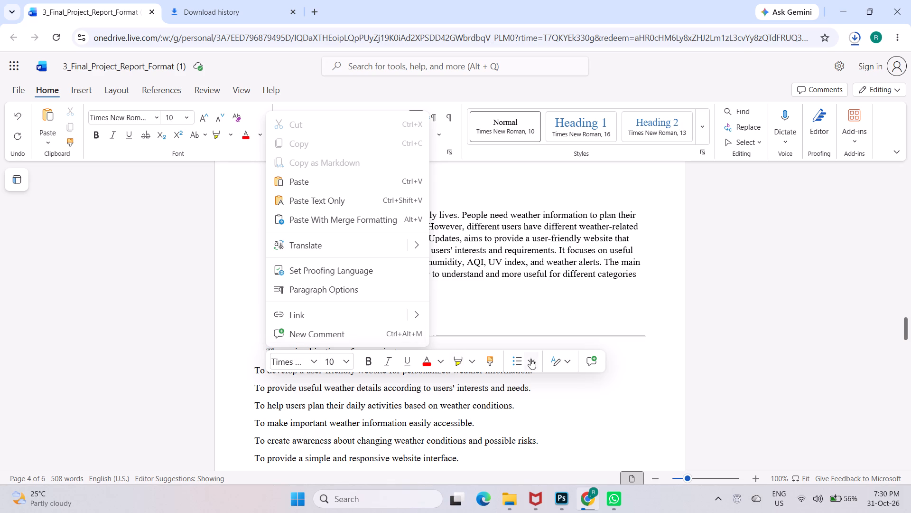
left_click(515, 361)
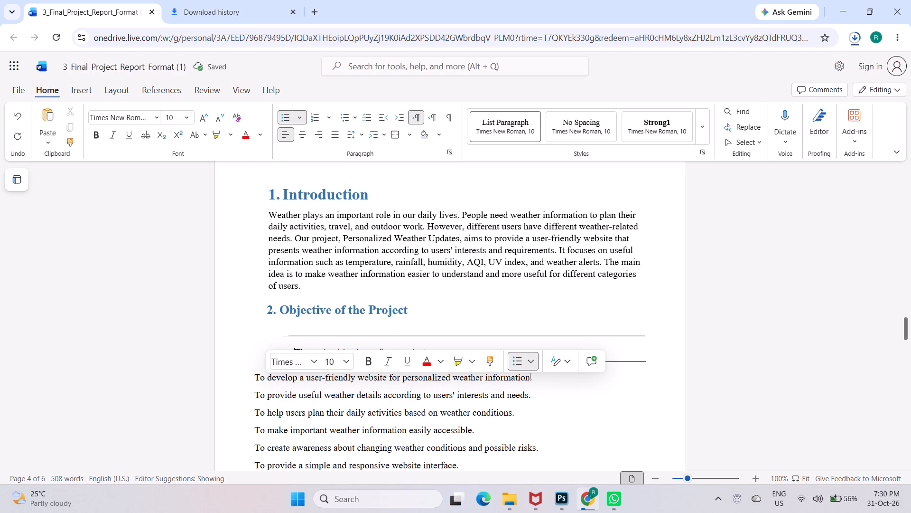
left_click(516, 364)
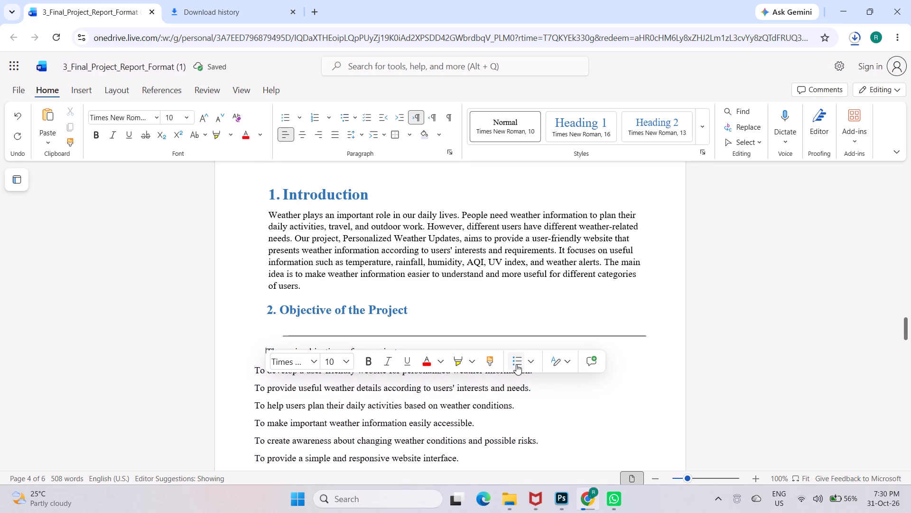
left_click(513, 364)
left_click(684, 310)
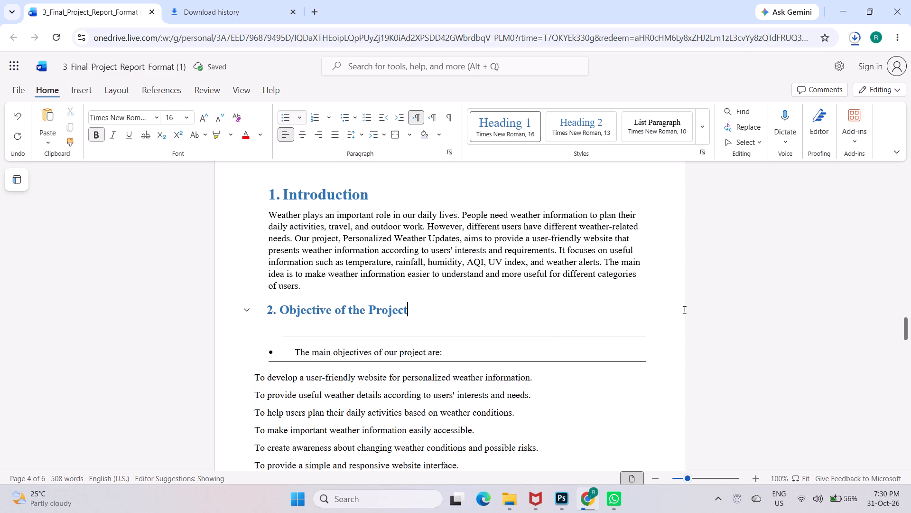
Remove the round bullet from the "The main objectives of our project are:" line.
left_click(287, 360)
key("BackSpace")
key("BackSpace")
key("BackSpace")
key("BackSpace")
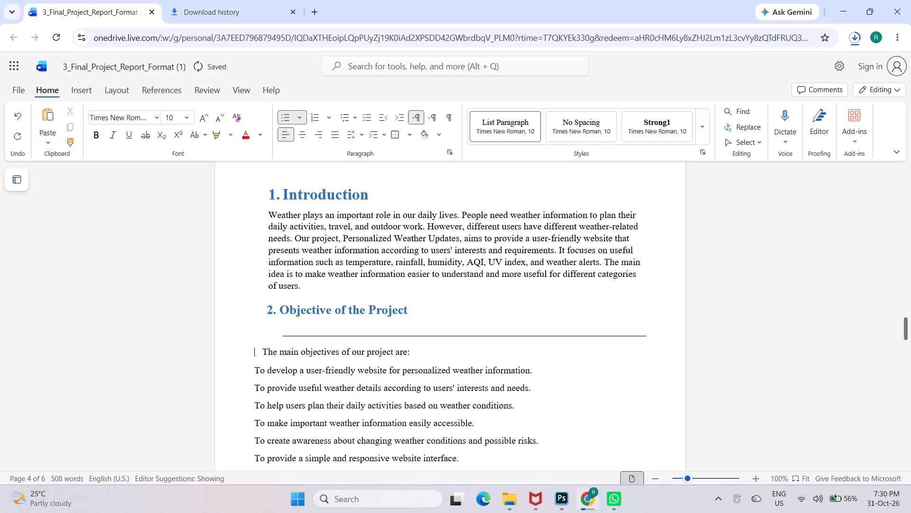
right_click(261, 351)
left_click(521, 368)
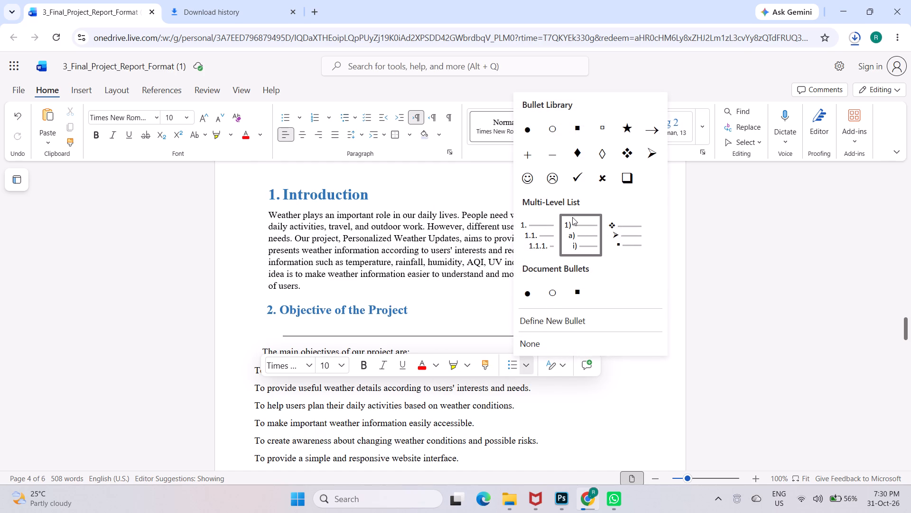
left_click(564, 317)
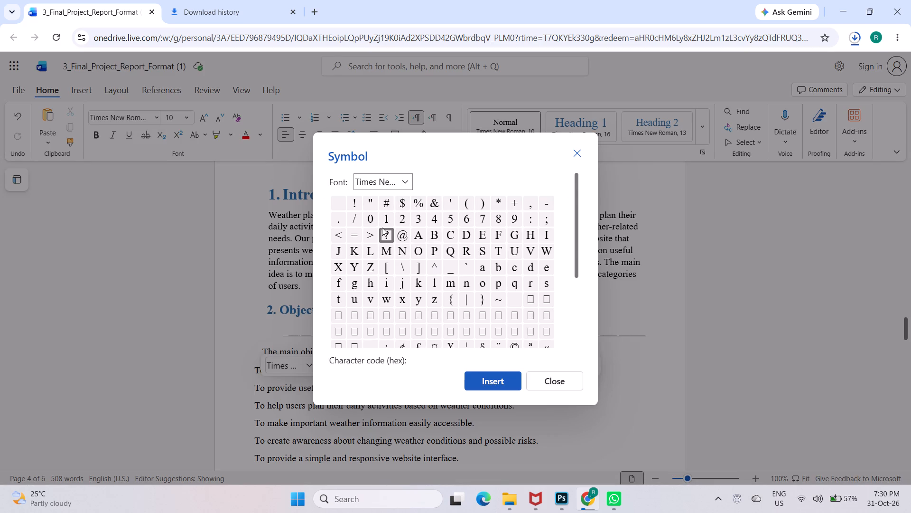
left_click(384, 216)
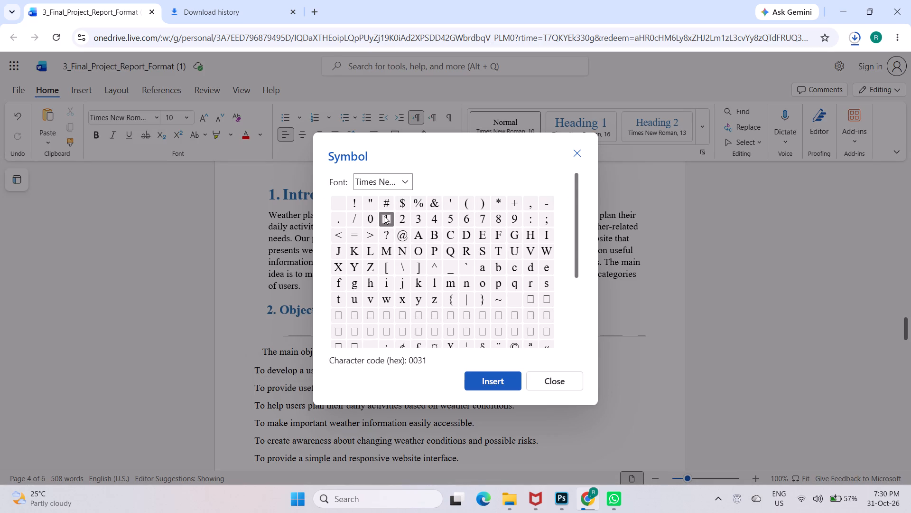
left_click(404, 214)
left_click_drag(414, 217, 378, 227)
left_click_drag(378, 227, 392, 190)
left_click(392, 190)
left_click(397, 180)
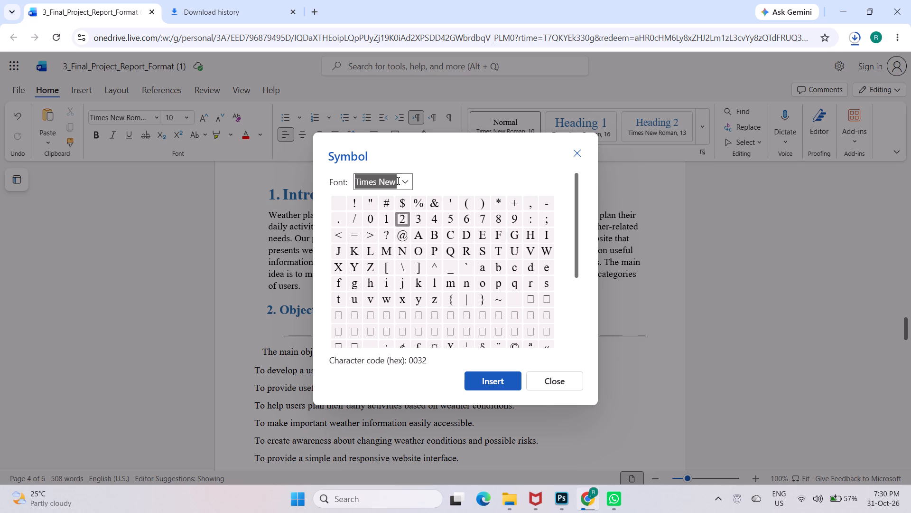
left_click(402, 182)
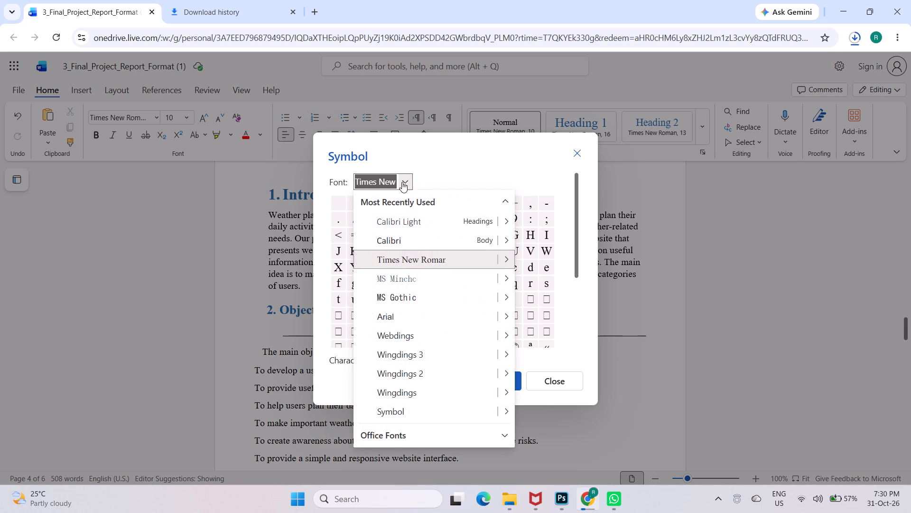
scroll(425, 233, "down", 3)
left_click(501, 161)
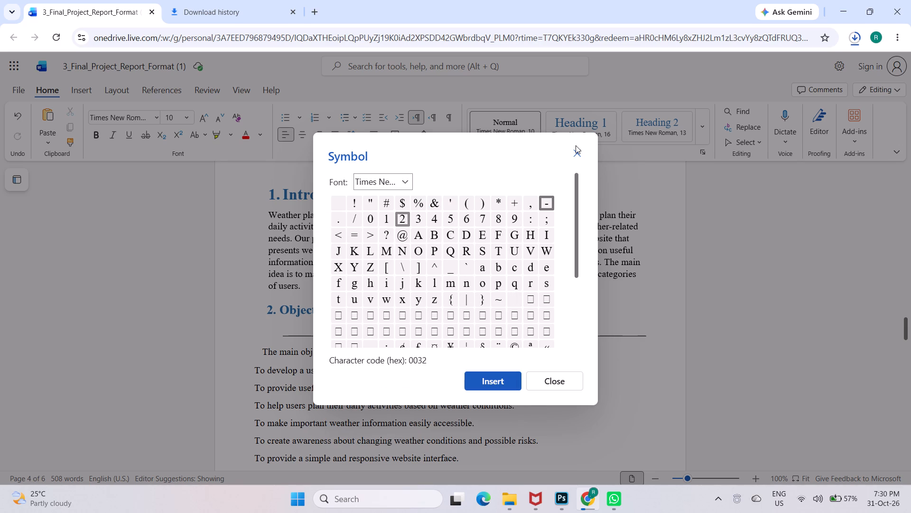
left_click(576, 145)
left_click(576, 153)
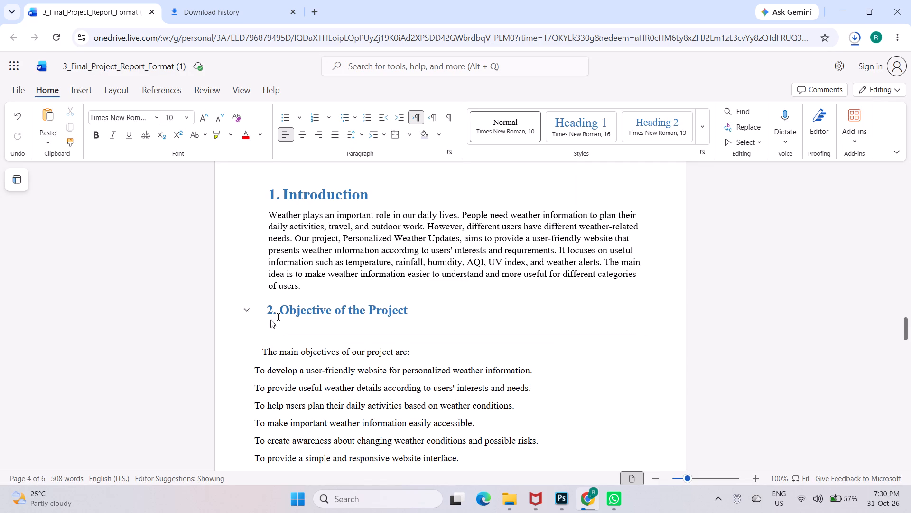
Apply the 1) a) i) multi-level list format to the "The main objectives of our project are:" line, with font size 12.
right_click(260, 349)
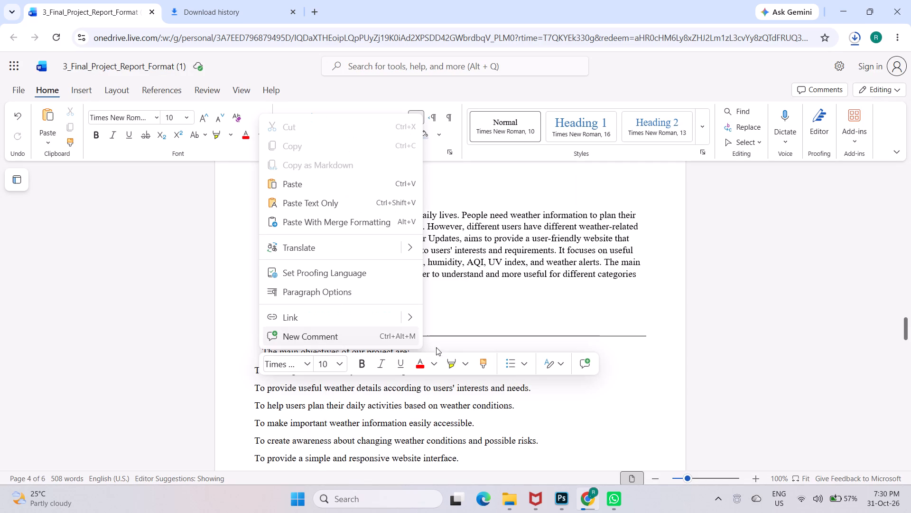
left_click(521, 362)
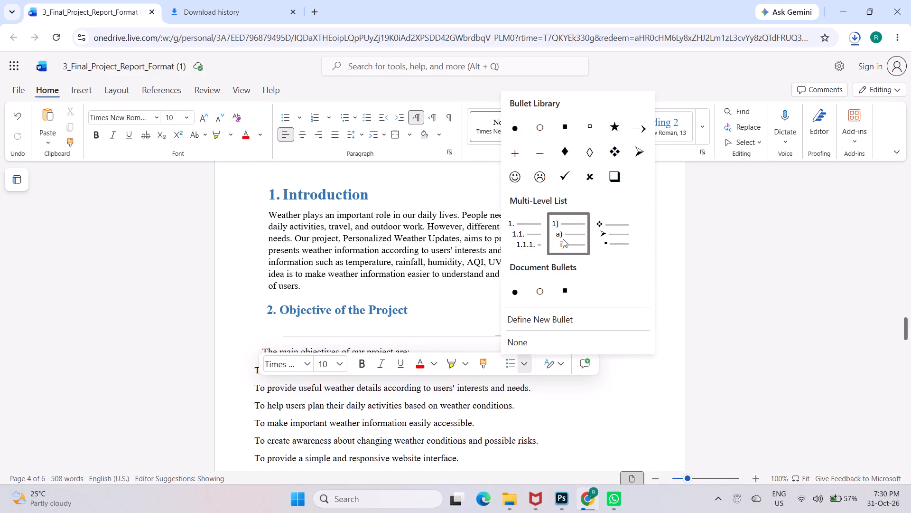
left_click(563, 237)
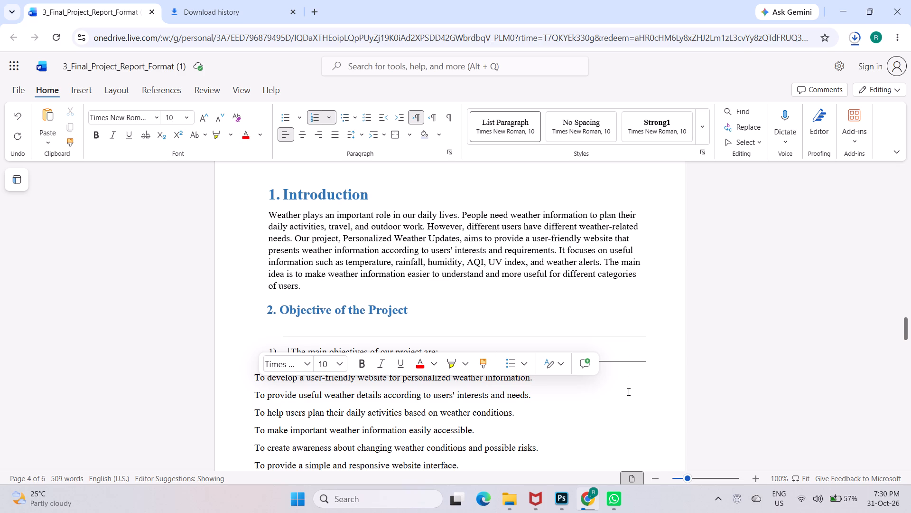
left_click(340, 364)
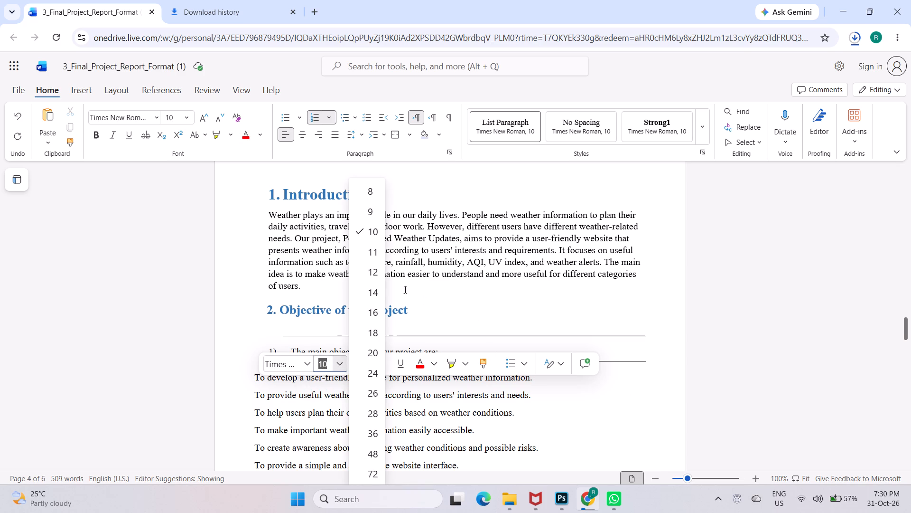
left_click(372, 268)
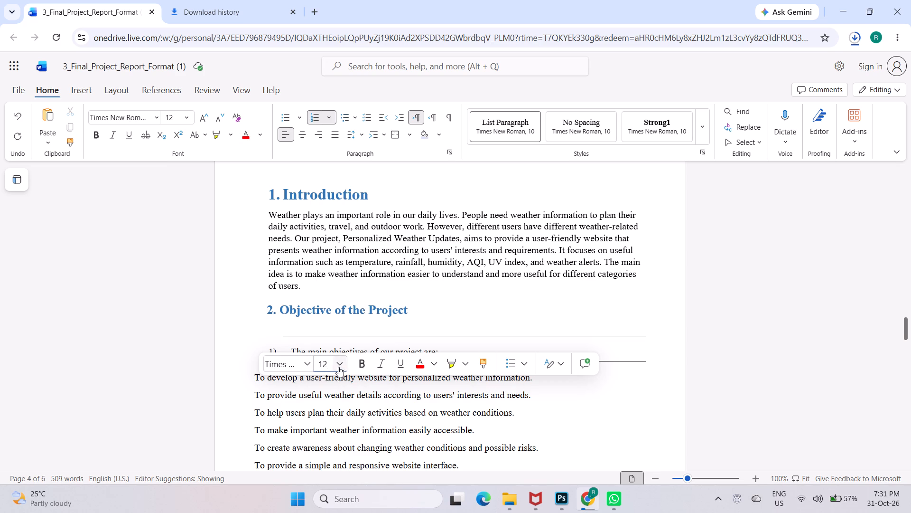
left_click(589, 414)
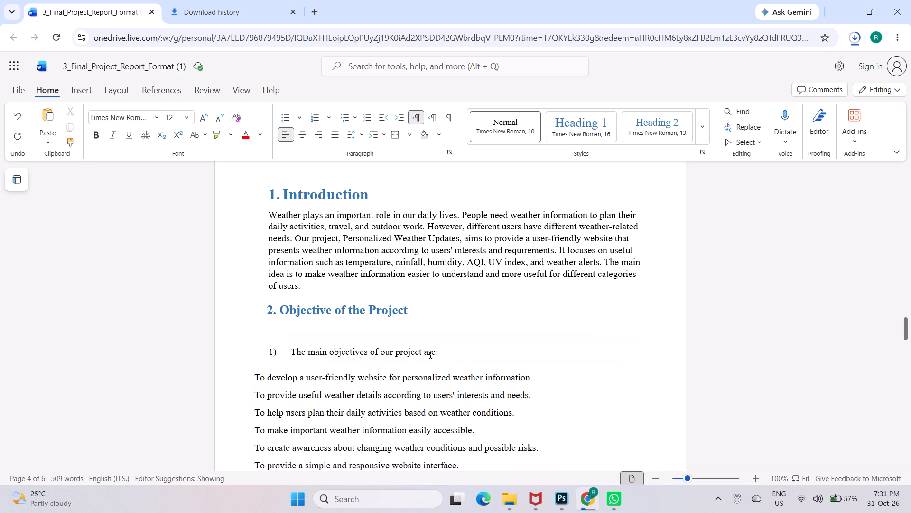
Paste the copied objectives text as new numbered items below the "The main objectives of our project are:" line.
left_click(446, 349)
key("Return")
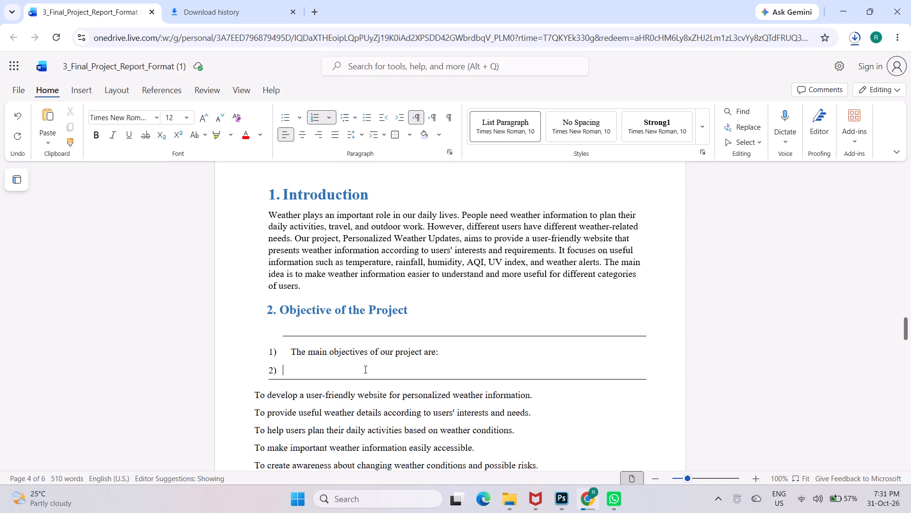
key("ctrl+v")
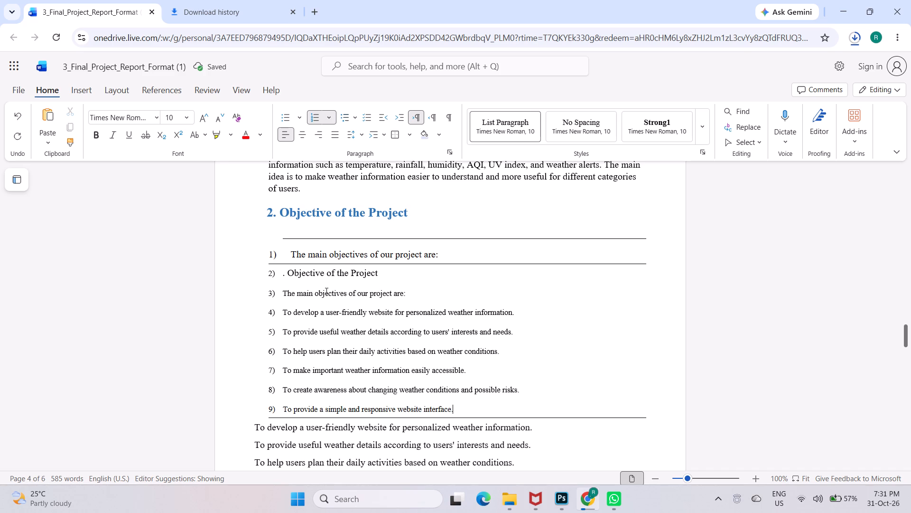
Delete the unnumbered objective lines between the numbered list and the section 3 heading, including the leftover blank line.
scroll(323, 354, "down", 1)
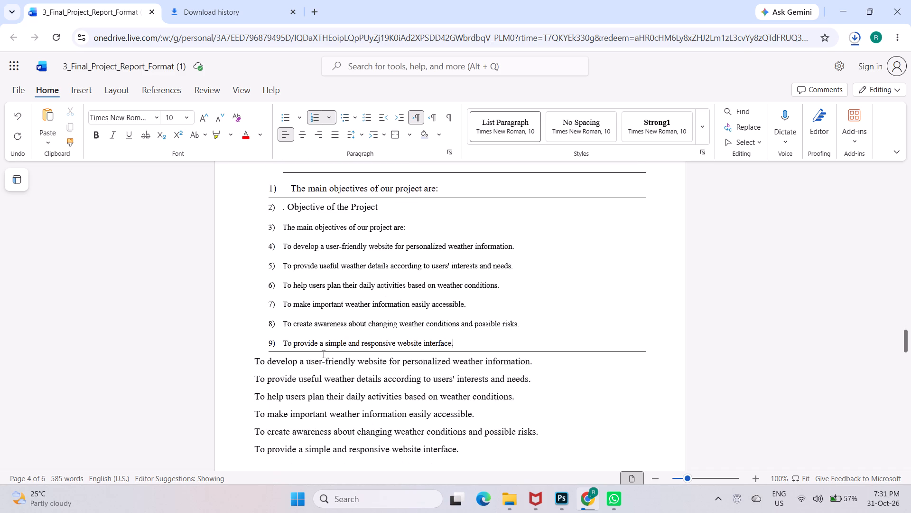
scroll(323, 354, "down", 1)
left_click_drag(251, 324, 348, 361)
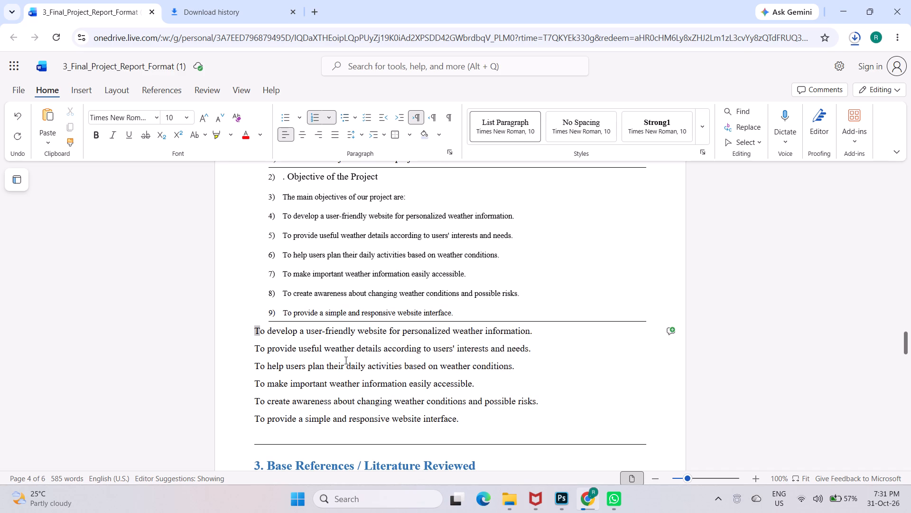
left_click_drag(348, 361, 462, 419)
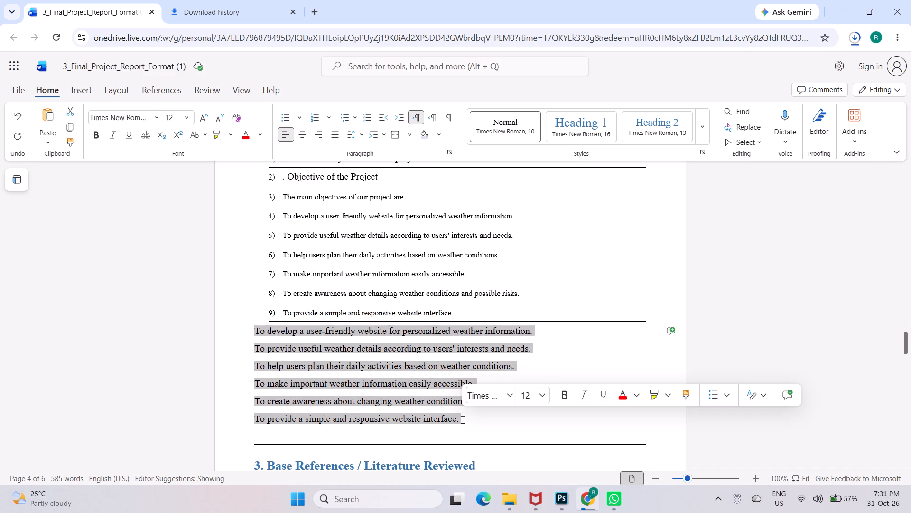
key("BackSpace")
key("BackSpace")
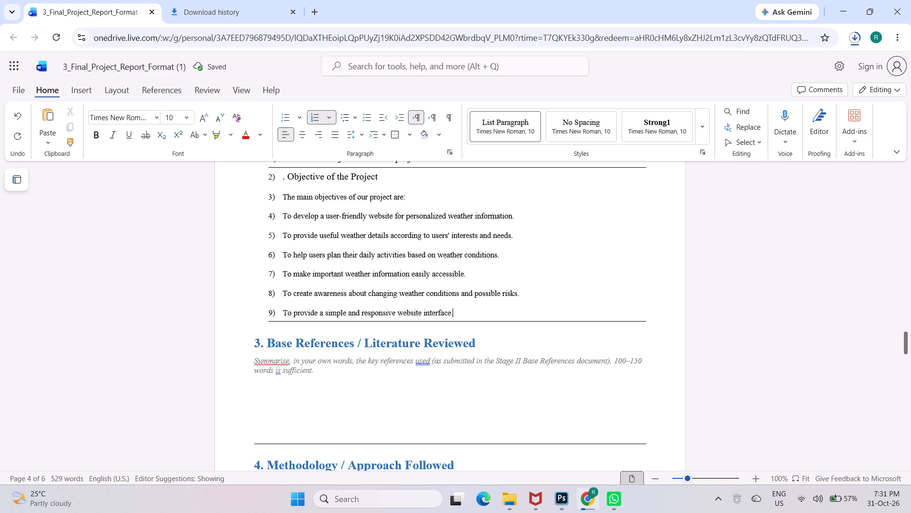
Delete the first "The main objectives" item, the ". Objective of the Project" item and the leftover blank lines under the section 2 heading.
scroll(462, 419, "up", 1)
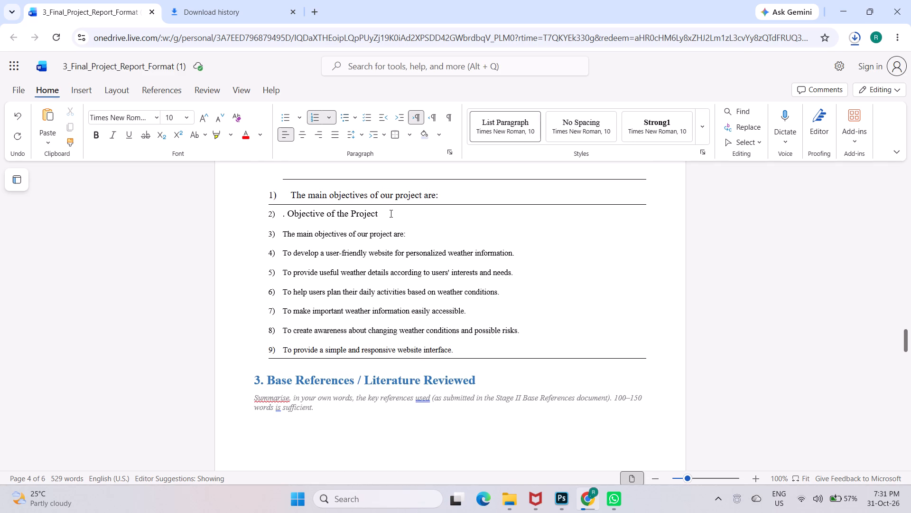
left_click_drag(389, 214, 291, 195)
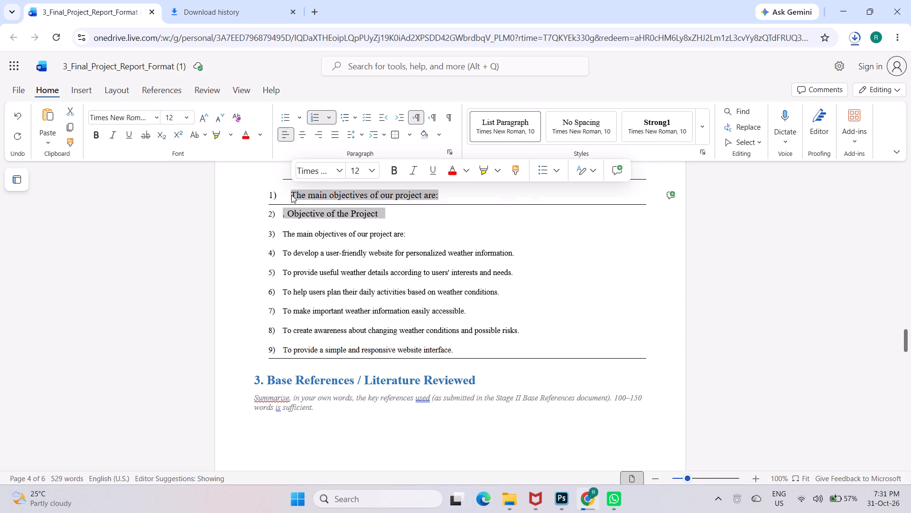
key("BackSpace")
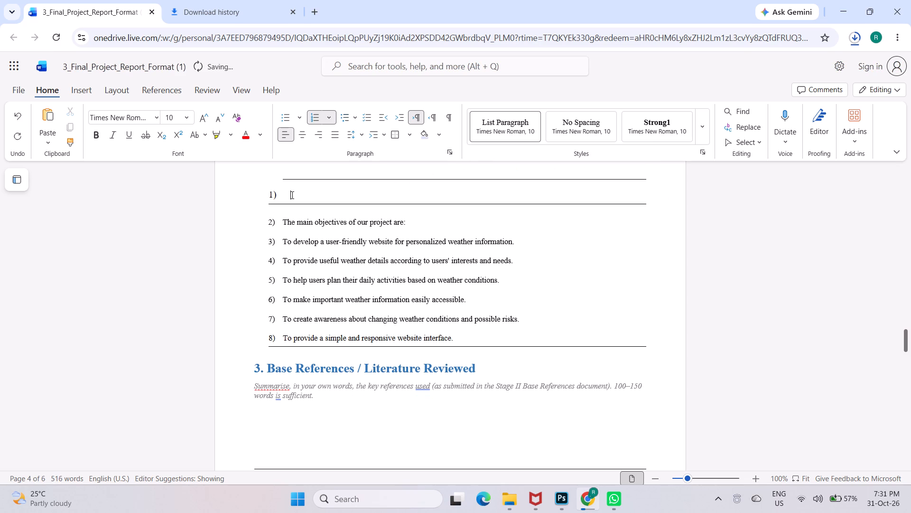
key("BackSpace")
key("BackSpace")
key("BackSpace")
key("BackSpace")
key("BackSpace")
key("BackSpace")
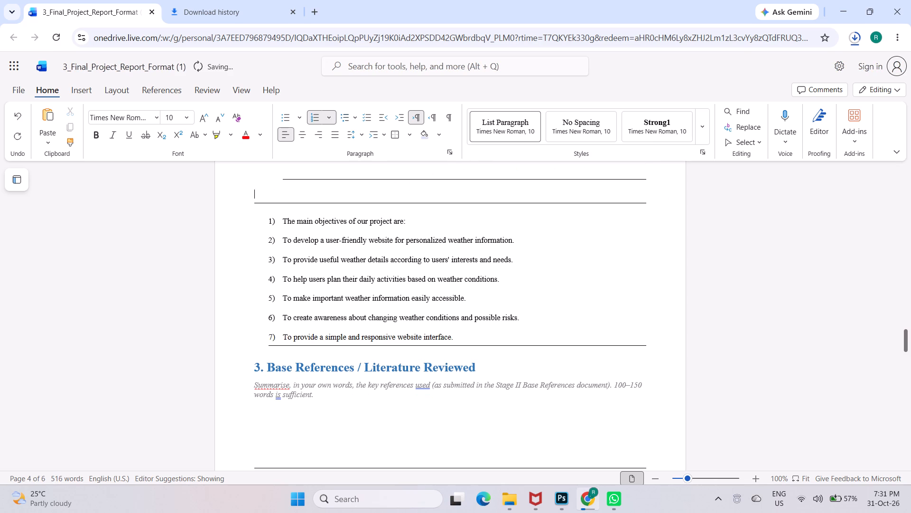
key("BackSpace")
scroll(291, 195, "up", 1)
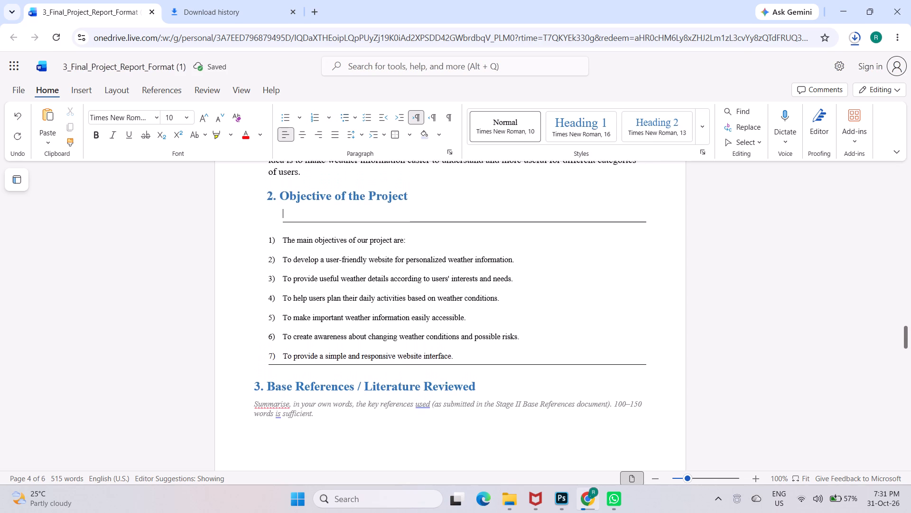
scroll(291, 195, "up", 1)
key("BackSpace")
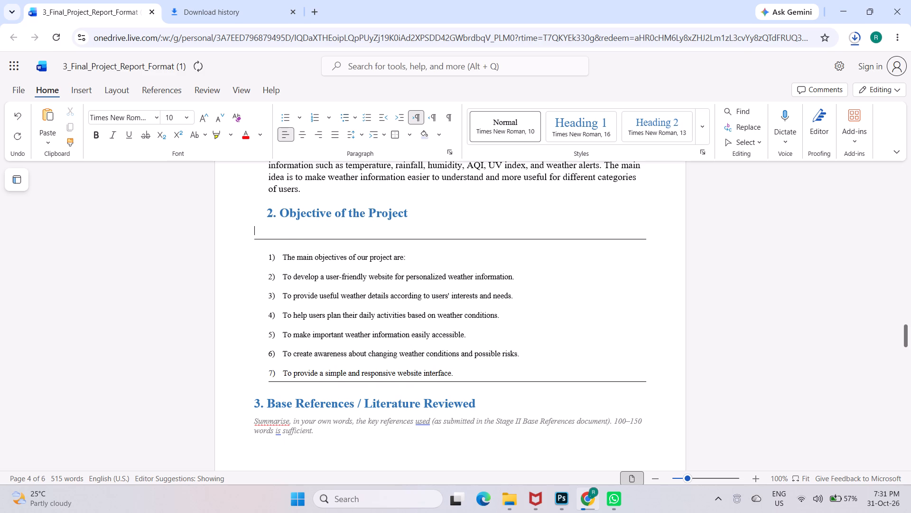
key("BackSpace")
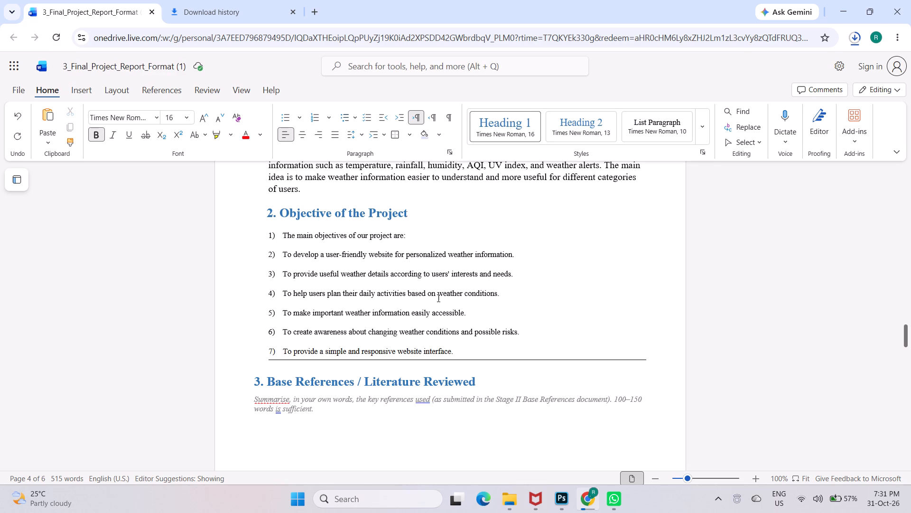
Set the font size of the whole numbered objectives list in section 2 to 12.
left_click_drag(464, 355, 268, 234)
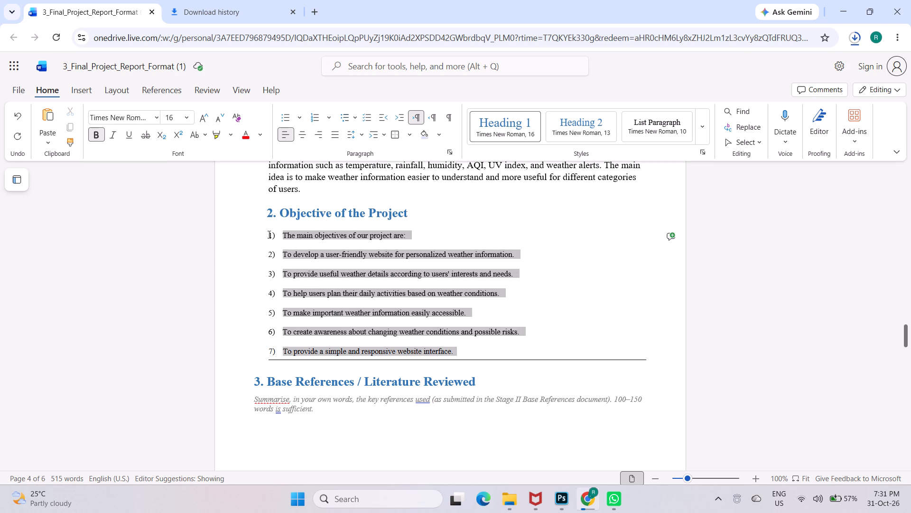
left_click_drag(268, 234, 266, 231)
left_click(342, 213)
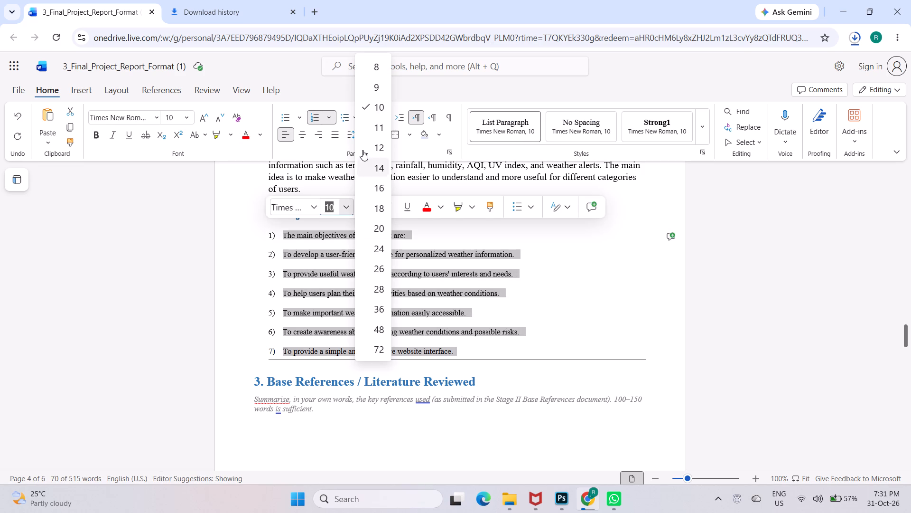
left_click(364, 147)
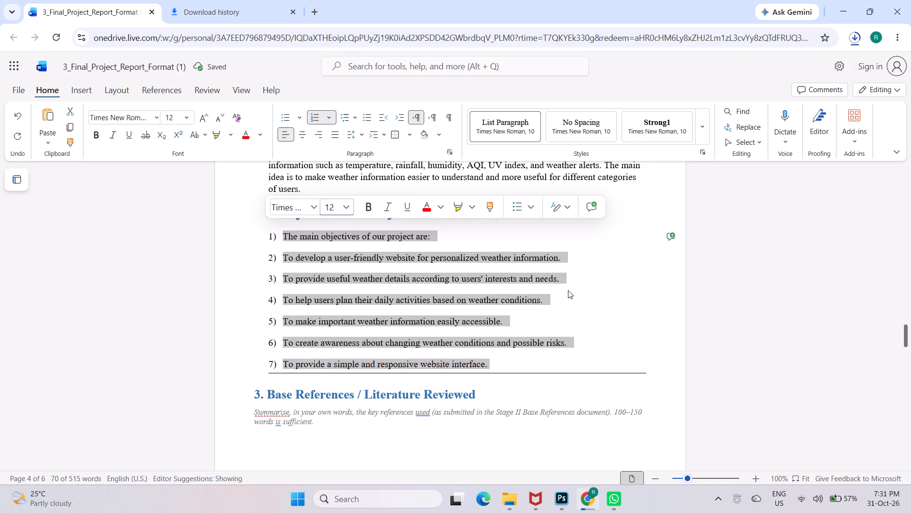
left_click(599, 296)
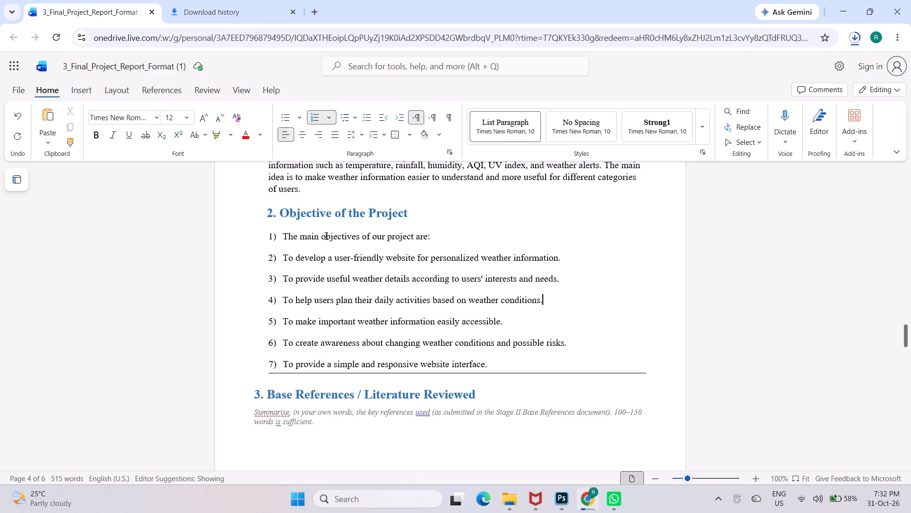
Remove the list number from the "The main objectives of our project are:" line.
left_click(279, 237)
key("BackSpace")
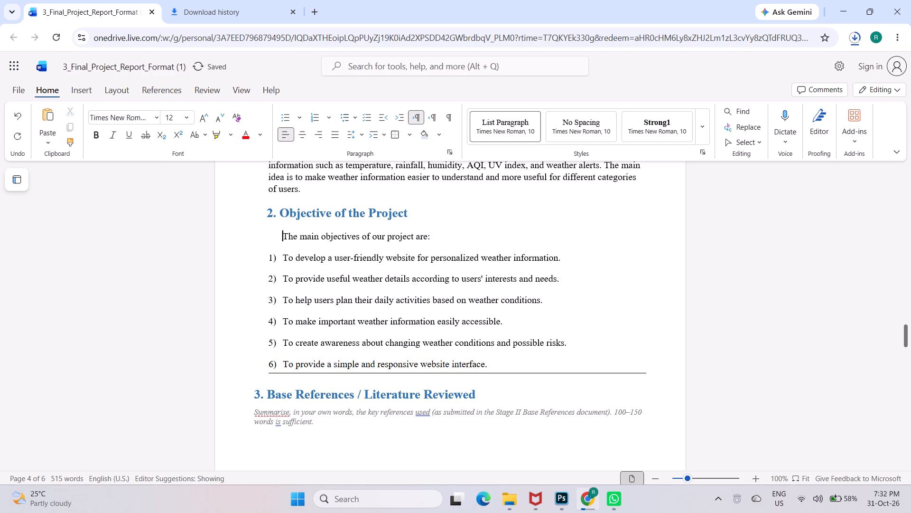
Clear the indent of the "The main objectives of our project are:" line and shift its text in with seven leading spaces.
key("BackSpace")
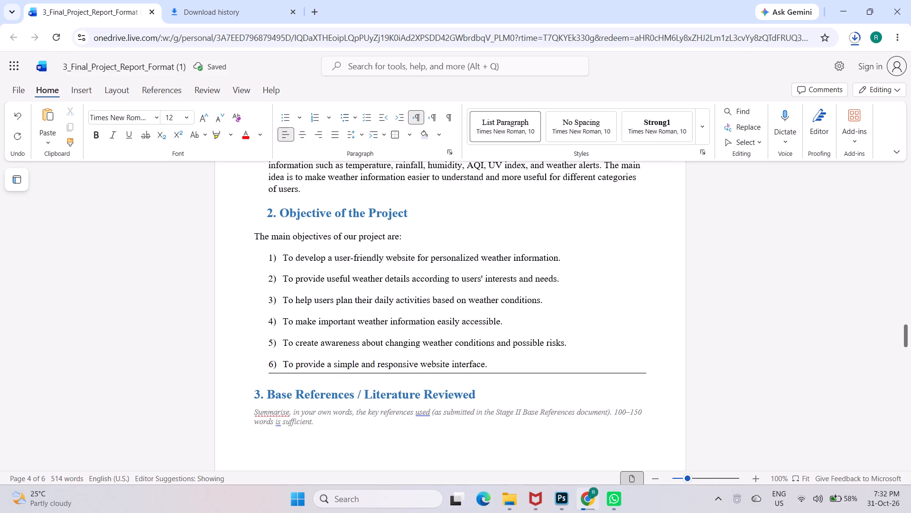
key("space")
key("space")
key("space")
key("space")
key("space")
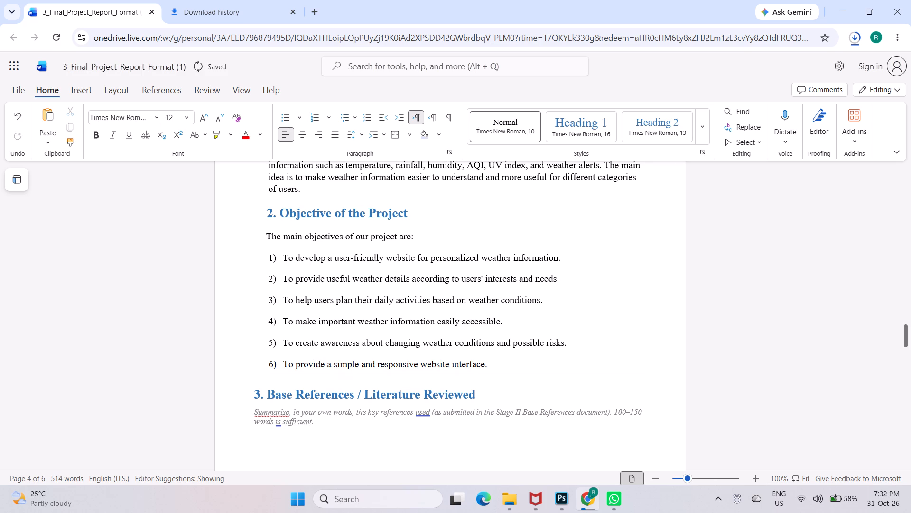
key("space")
key("space")
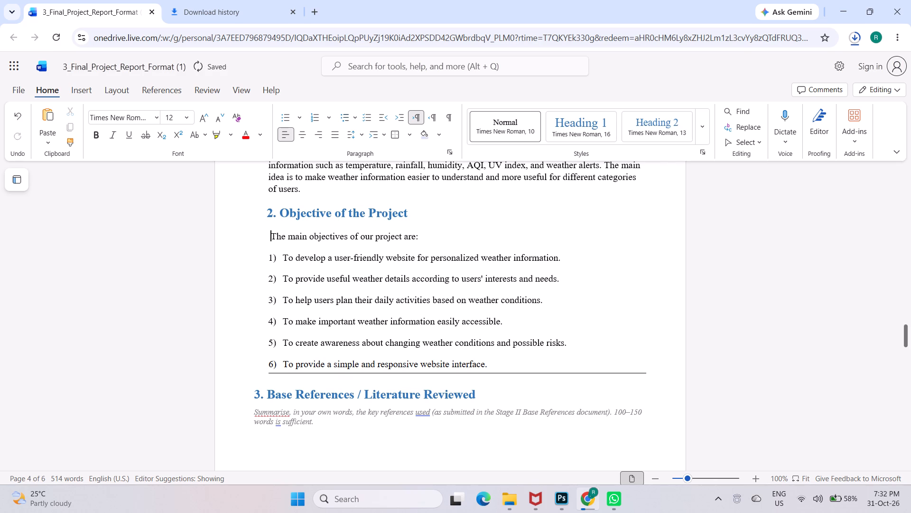
Join the "3. Base References / Literature Reviewed" heading onto the end of objective 6.
left_click(586, 275)
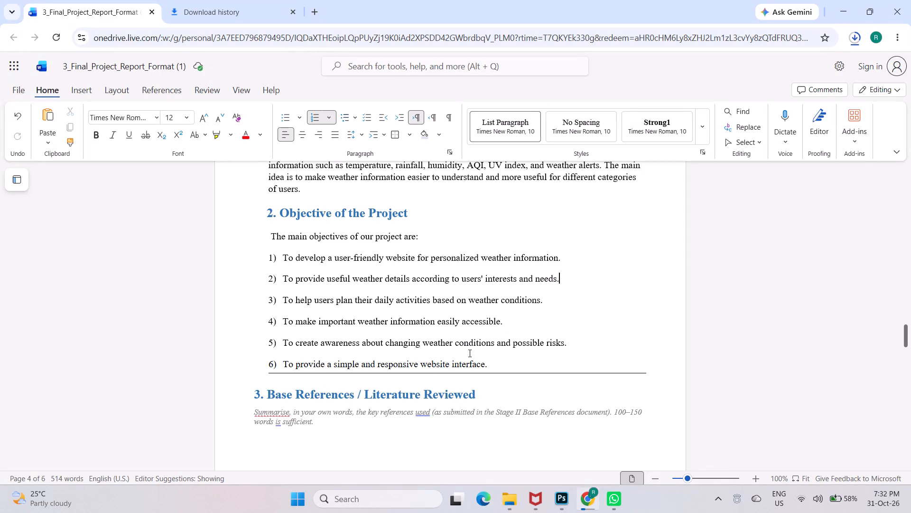
left_click(495, 370)
left_click(374, 385)
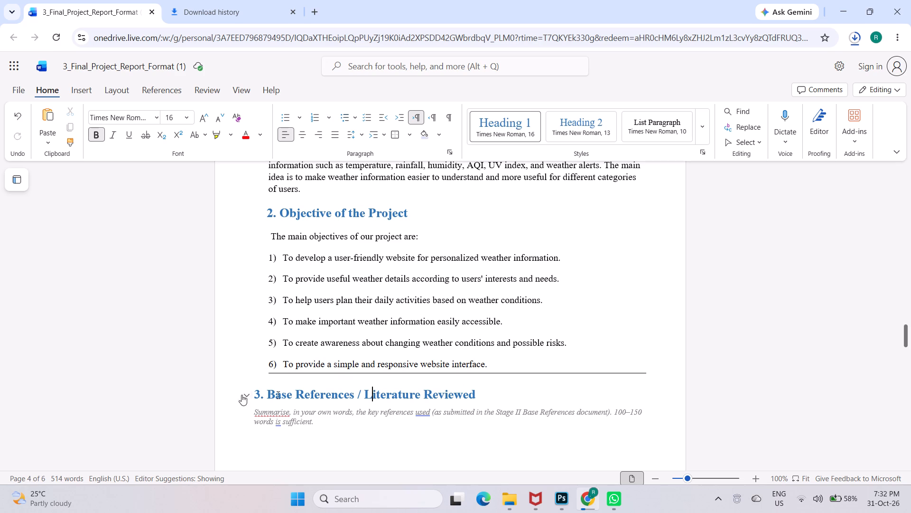
left_click(255, 396)
key("BackSpace")
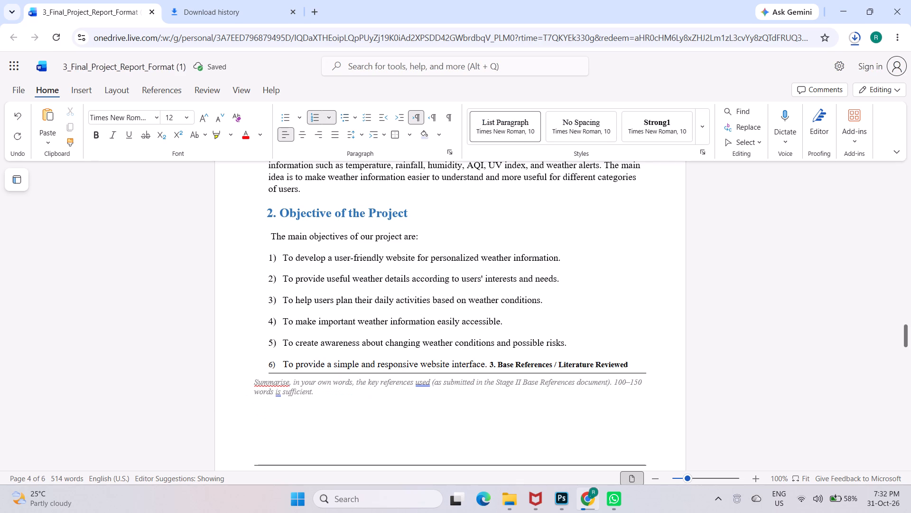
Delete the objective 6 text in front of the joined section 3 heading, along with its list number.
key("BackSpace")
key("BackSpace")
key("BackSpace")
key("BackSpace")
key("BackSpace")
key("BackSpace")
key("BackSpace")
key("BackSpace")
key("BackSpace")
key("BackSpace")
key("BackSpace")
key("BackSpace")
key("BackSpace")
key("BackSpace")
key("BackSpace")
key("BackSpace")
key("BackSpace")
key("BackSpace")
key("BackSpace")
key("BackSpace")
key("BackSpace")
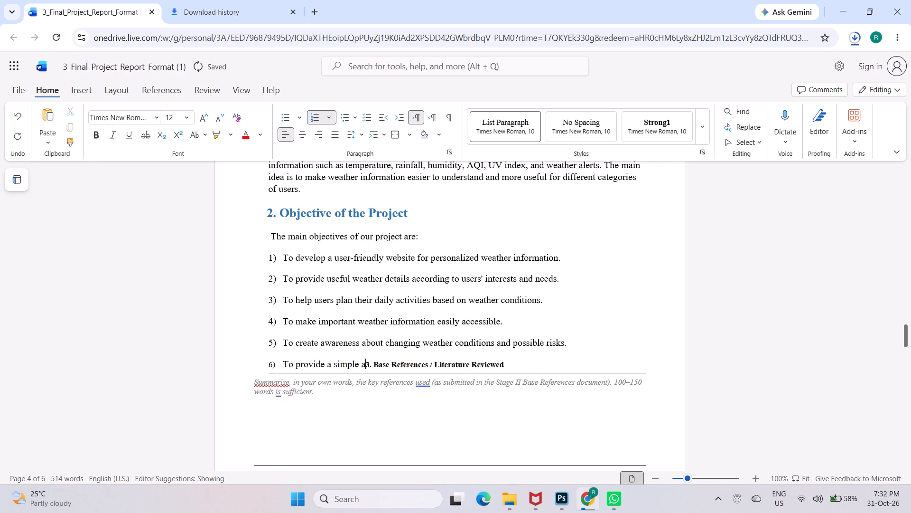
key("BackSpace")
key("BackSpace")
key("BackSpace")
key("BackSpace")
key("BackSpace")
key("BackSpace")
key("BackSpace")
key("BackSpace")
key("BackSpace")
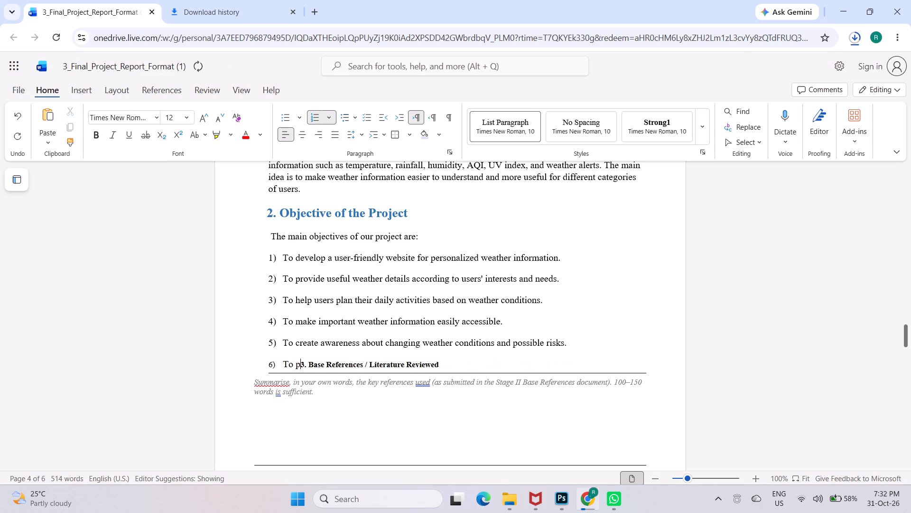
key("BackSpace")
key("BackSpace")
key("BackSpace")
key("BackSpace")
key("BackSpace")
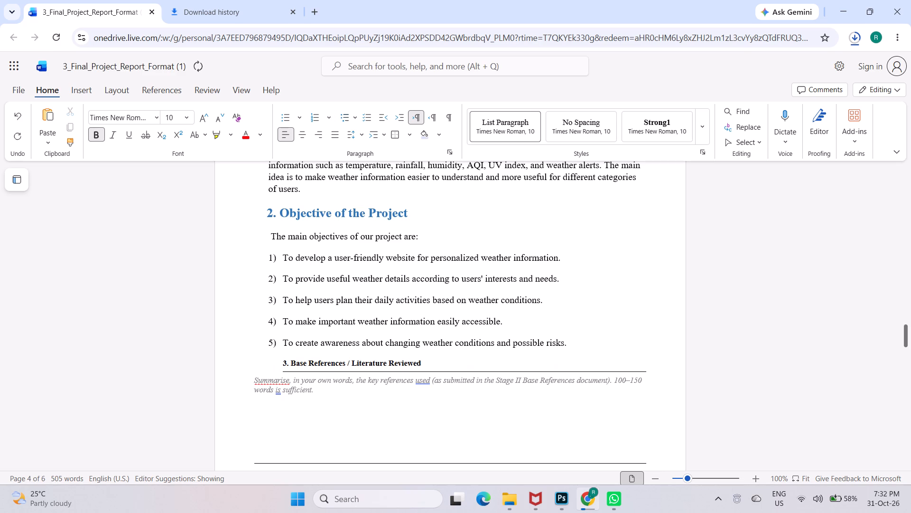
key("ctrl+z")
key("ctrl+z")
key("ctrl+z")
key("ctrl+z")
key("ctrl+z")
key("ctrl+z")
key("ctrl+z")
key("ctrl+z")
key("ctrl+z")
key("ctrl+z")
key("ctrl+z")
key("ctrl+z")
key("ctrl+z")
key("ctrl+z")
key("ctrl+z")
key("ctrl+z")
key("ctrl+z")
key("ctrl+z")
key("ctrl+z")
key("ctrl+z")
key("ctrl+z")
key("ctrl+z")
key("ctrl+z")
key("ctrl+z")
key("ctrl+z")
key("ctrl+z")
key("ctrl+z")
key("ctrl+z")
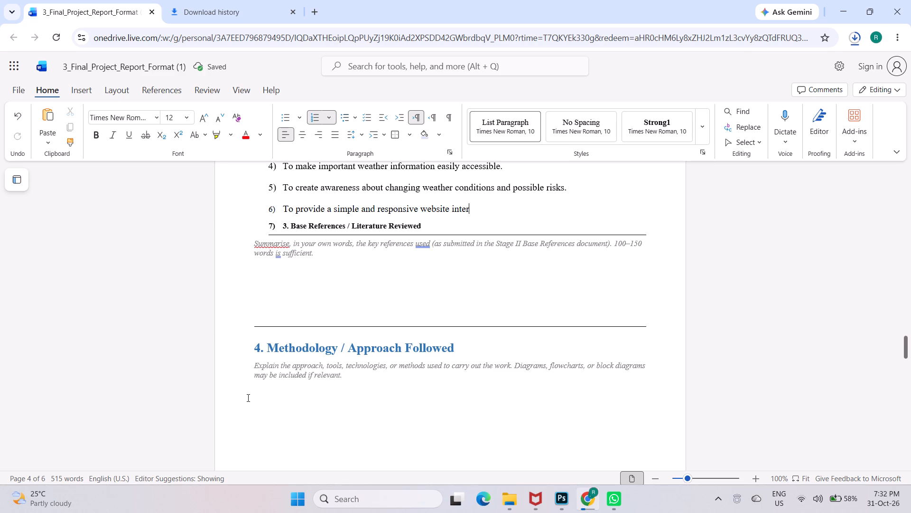
Delete the remaining objective 6 item and the closing words "possible risks." of objective 5.
key("ctrl+BackSpace")
key("ctrl+BackSpace")
key("ctrl+BackSpace")
key("ctrl+BackSpace")
key("ctrl+BackSpace")
key("ctrl+BackSpace")
key("ctrl+BackSpace")
key("ctrl+BackSpace")
key("ctrl+BackSpace")
key("ctrl+BackSpace")
key("ctrl+BackSpace")
key("ctrl+BackSpace")
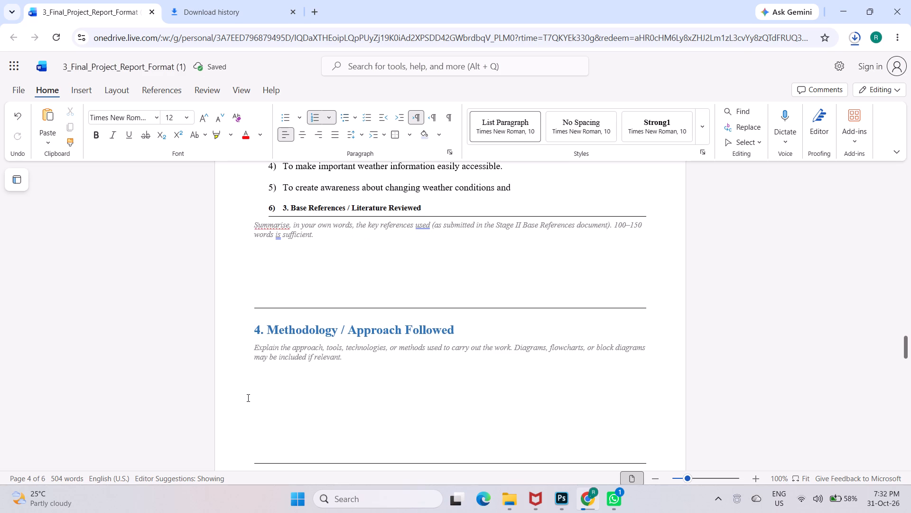
Add a list item containing only a period and three blank list items above "3. Base References / Literature Reviewed".
left_click(266, 209)
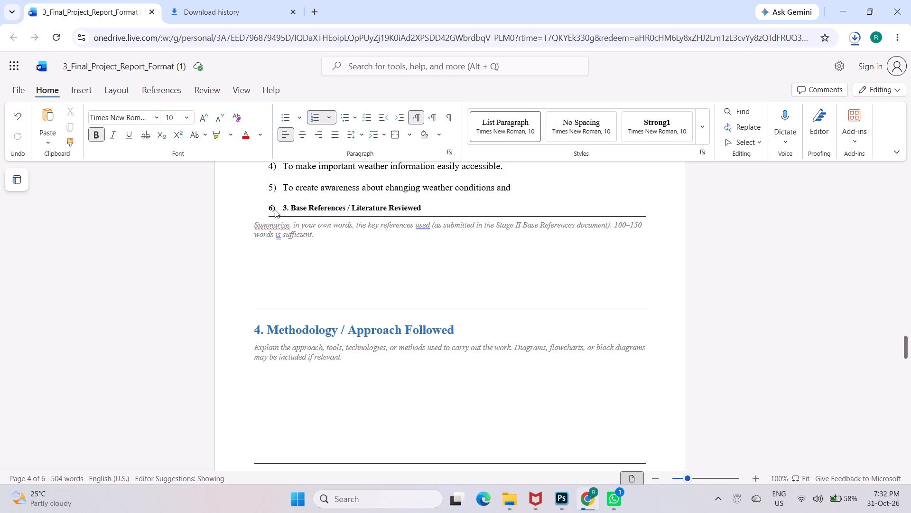
key("period")
key("Return")
key("Return")
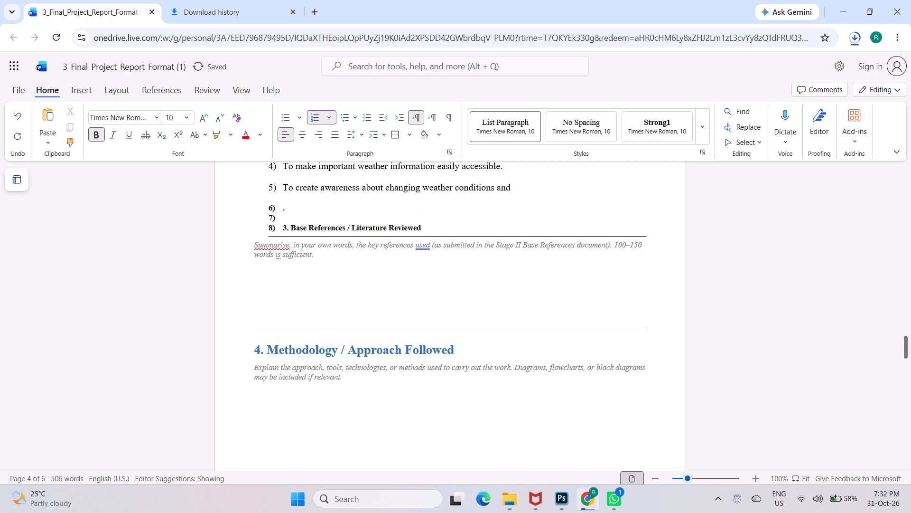
key("Return")
key("Return")
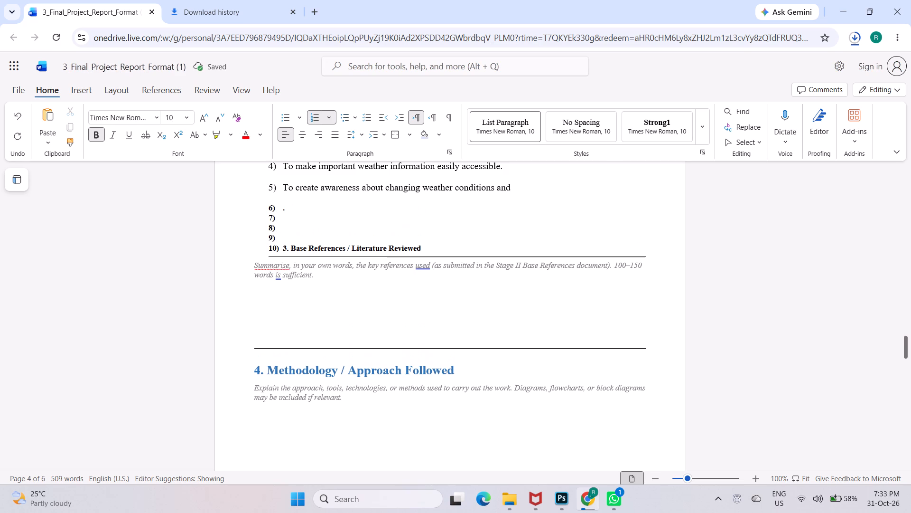
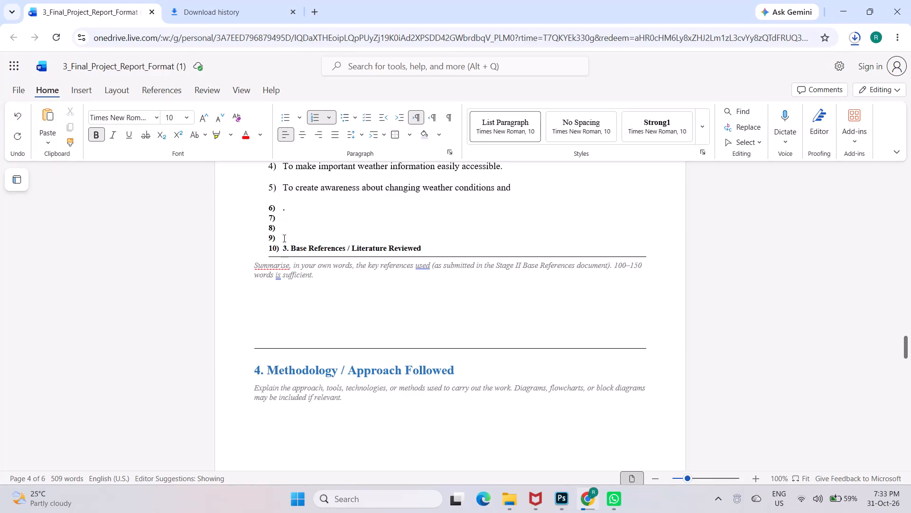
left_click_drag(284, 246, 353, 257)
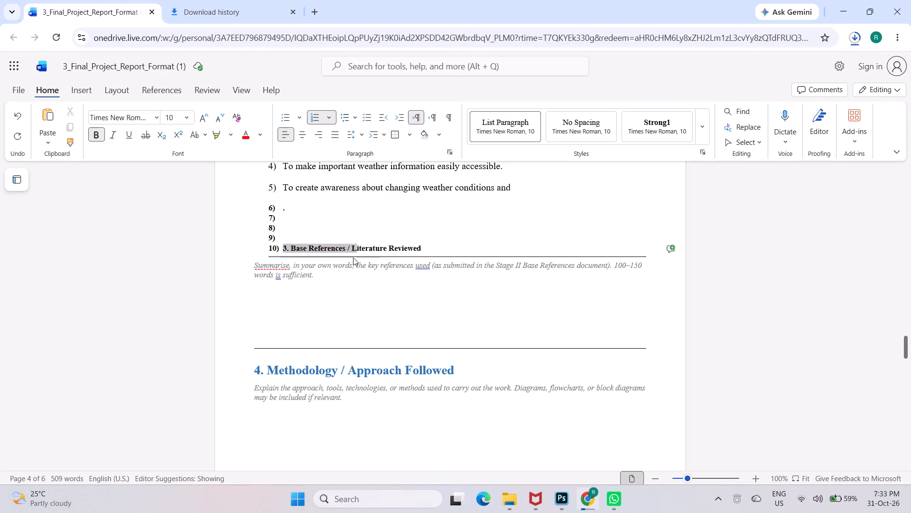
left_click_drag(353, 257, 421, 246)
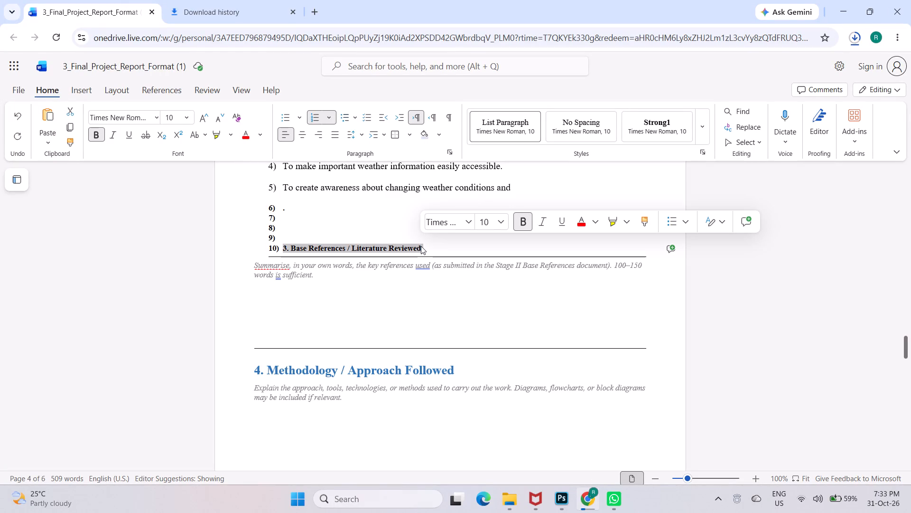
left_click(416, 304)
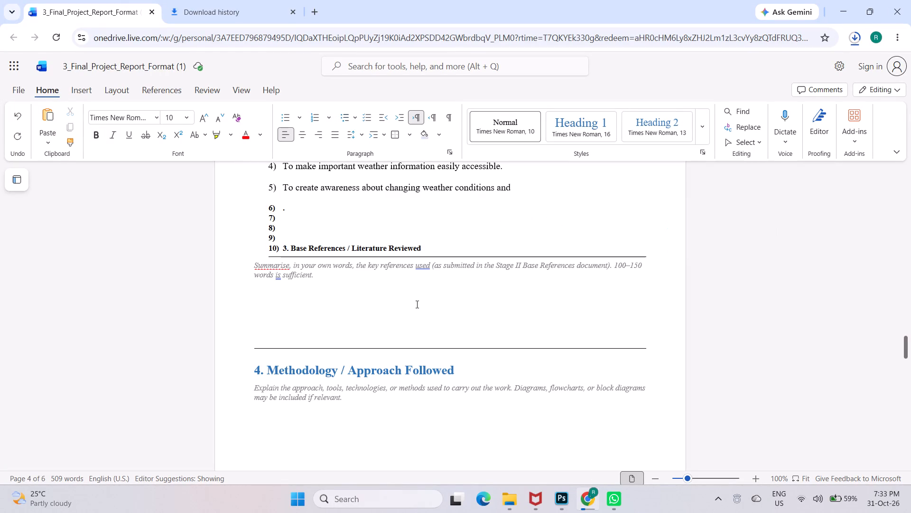
Undo all recent edits back to objective 6 reading "To provide a simple and responsive website inter" joined directly to "3. Base References / Literature Reviewed".
key("ctrl+z")
key("ctrl+z")
key("ctrl+z")
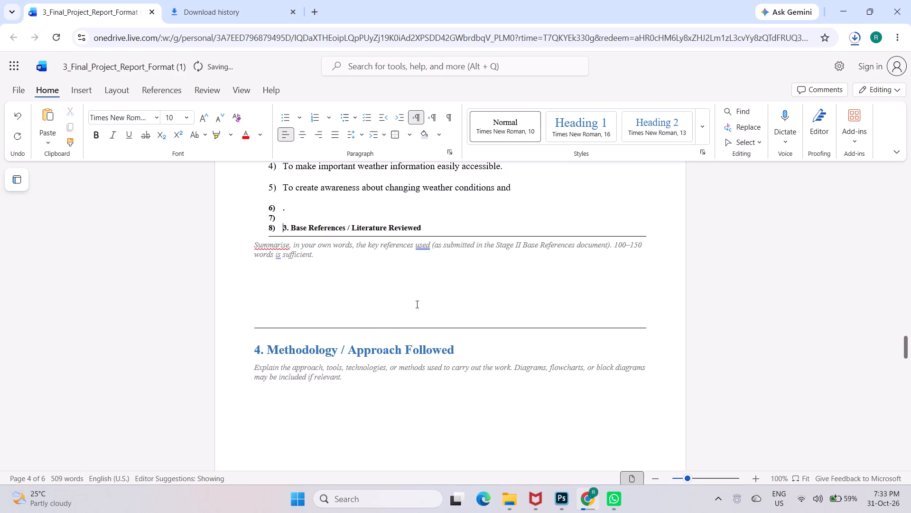
key("ctrl+z")
key("ctrl+z")
key("ctrl+z")
key("ctrl+z")
key("ctrl+z")
key("ctrl+z")
key("ctrl+z")
key("ctrl+z")
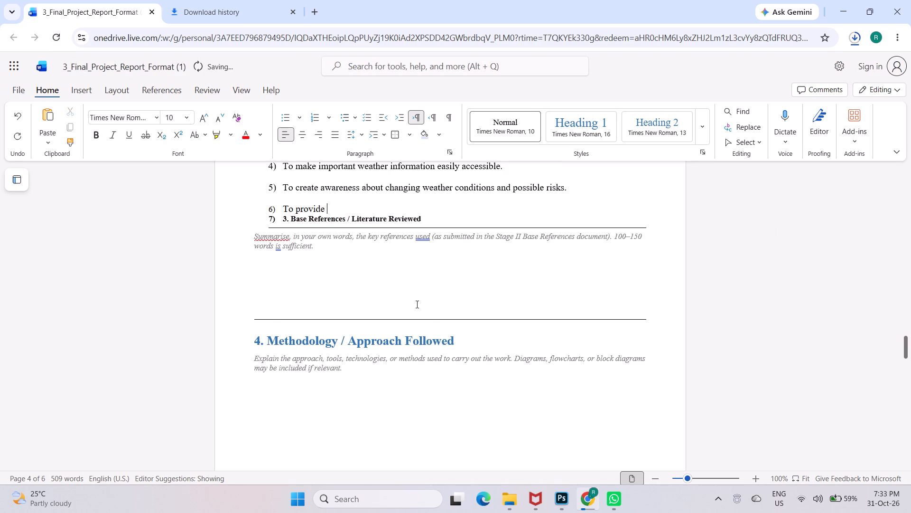
key("ctrl+z")
key("ctrl+z")
key("z")
key("ctrl+z")
key("ctrl+z")
key("ctrl+z")
key("ctrl+z")
key("ctrl+z")
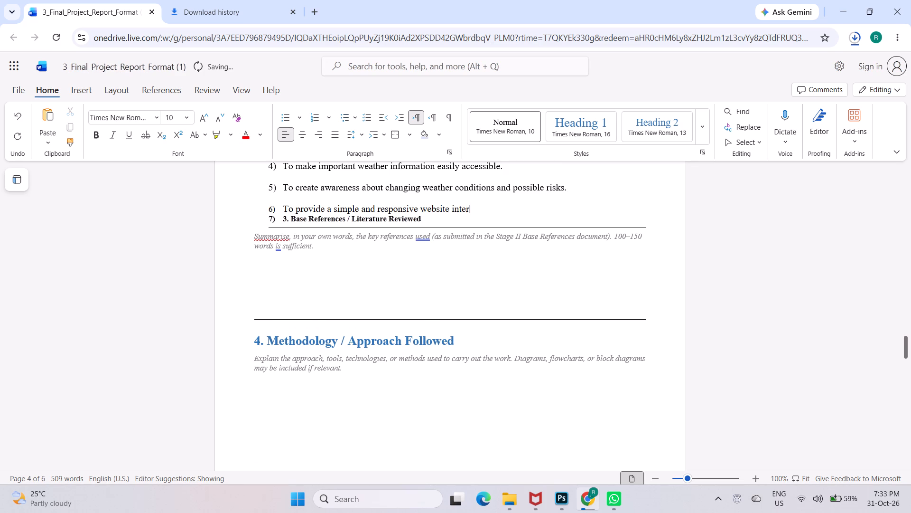
key("ctrl+z")
key("ctrl+z")
key("ctrl+z")
key("ctrl+z")
key("ctrl+z")
key("ctrl+z")
key("ctrl+z")
key("ctrl+z")
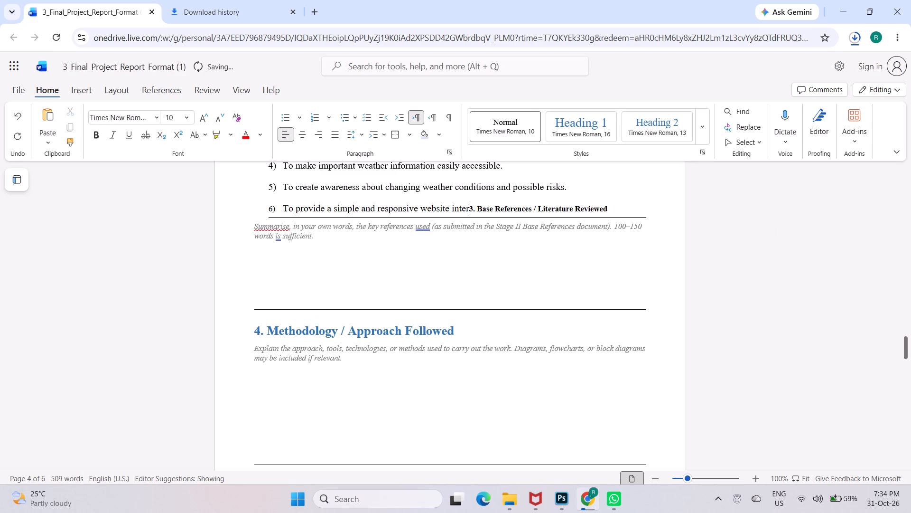
key("ctrl+z")
key("ctrl+z")
key("ctrl+z")
key("ctrl+z")
key("ctrl+z")
key("ctrl+z")
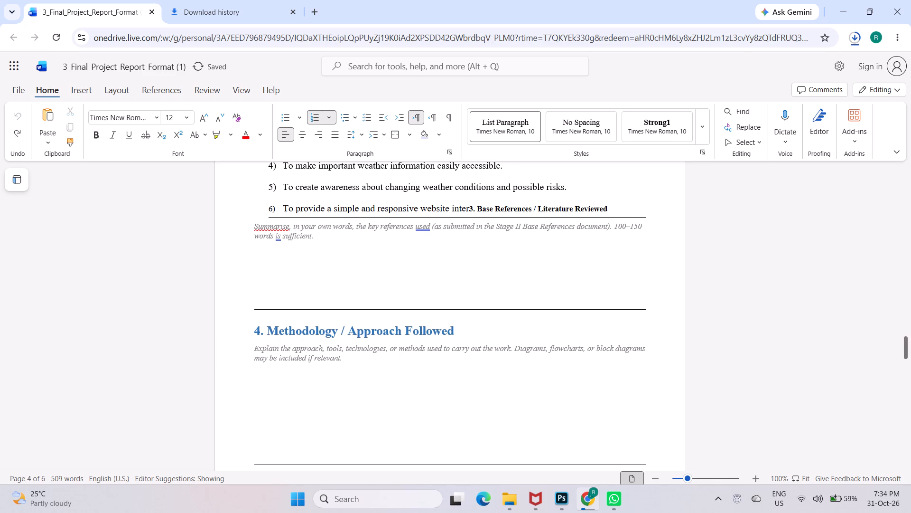
key("ctrl+z")
key("ctrl+z")
key("ctrl+z")
Delete the italic "Summarise, in your own words..." instruction paragraph below the Base References text.
scroll(556, 165, "down", 1)
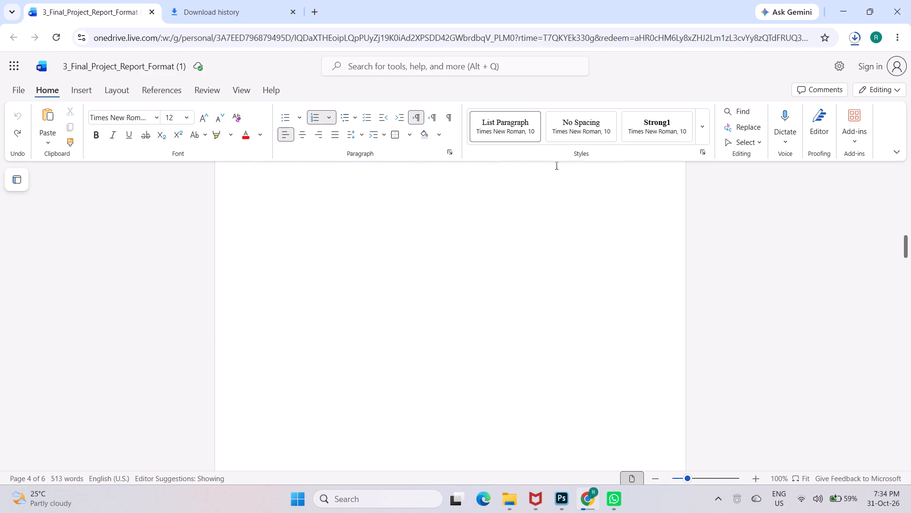
scroll(556, 165, "down", 5)
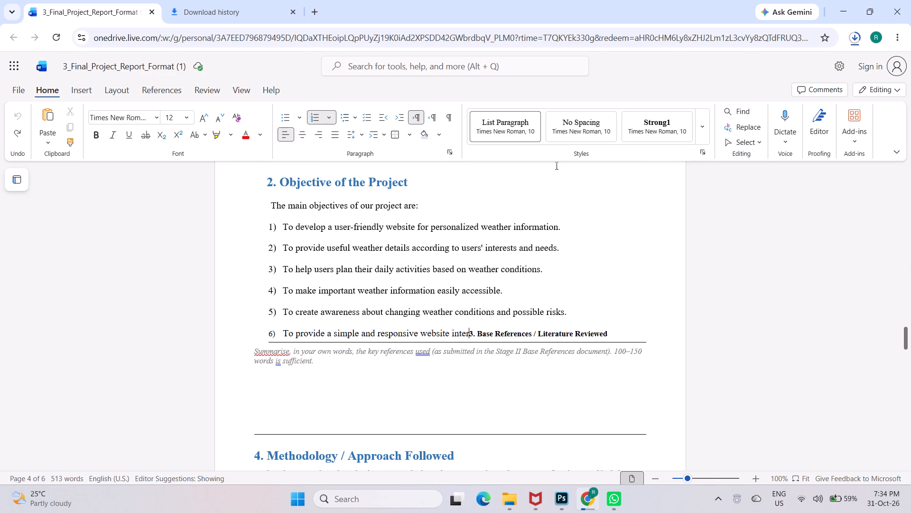
scroll(556, 165, "down", 1)
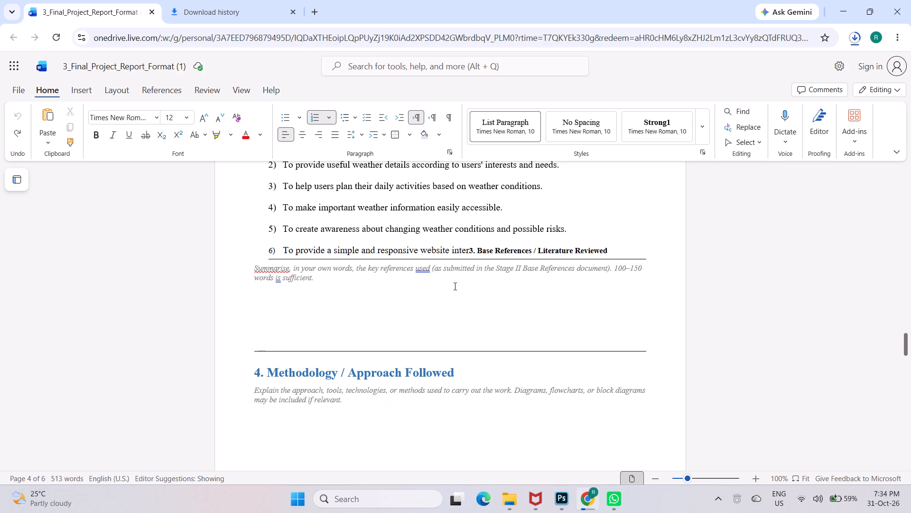
left_click_drag(342, 279, 268, 267)
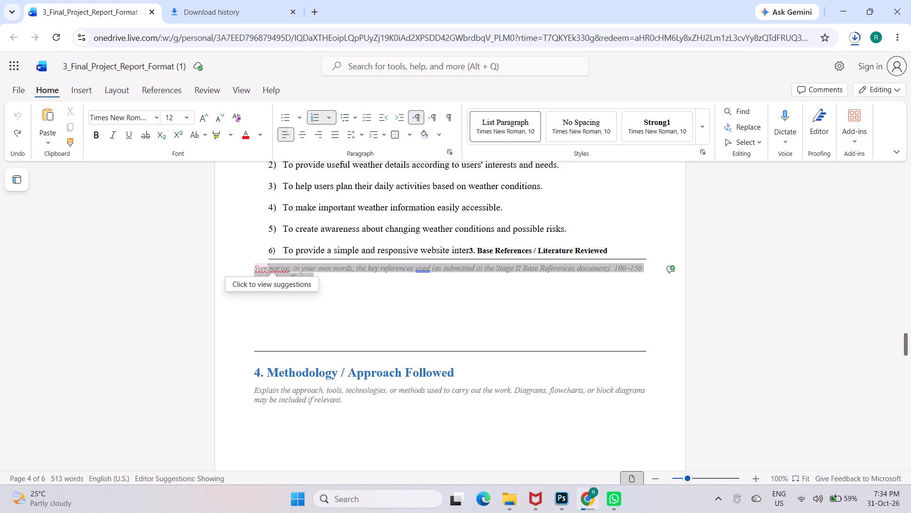
left_click_drag(268, 267, 252, 269)
key("BackSpace")
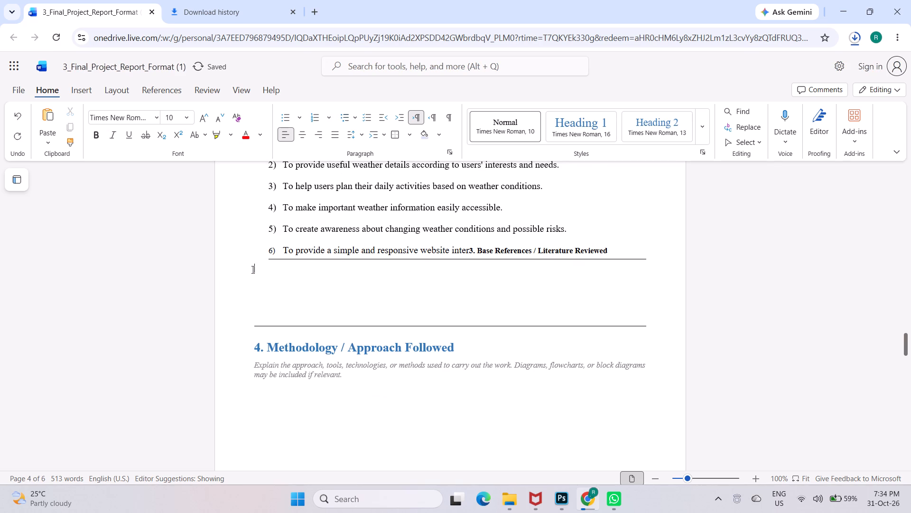
Copy "3. Base References / Literature Reviewed" from the end of objective 6 and paste it on a blank line above section 4.
left_click_drag(611, 251, 470, 252)
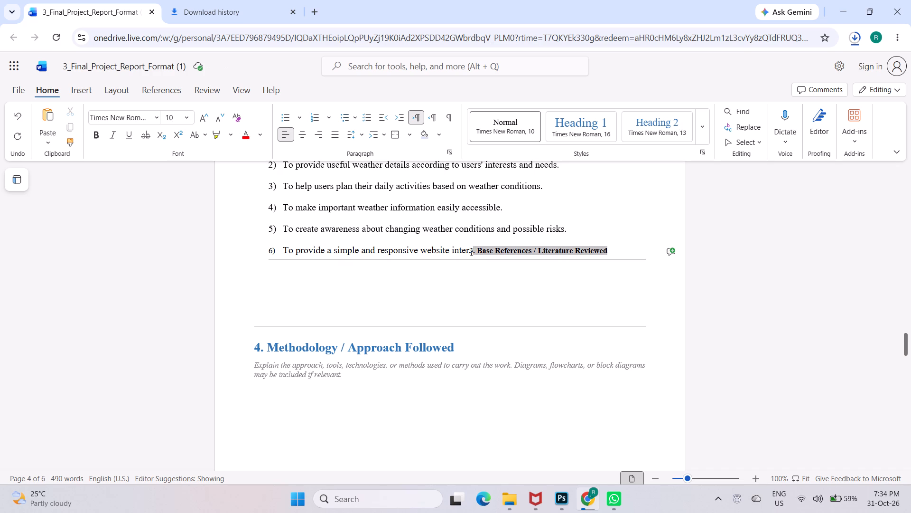
left_click_drag(470, 252, 469, 251)
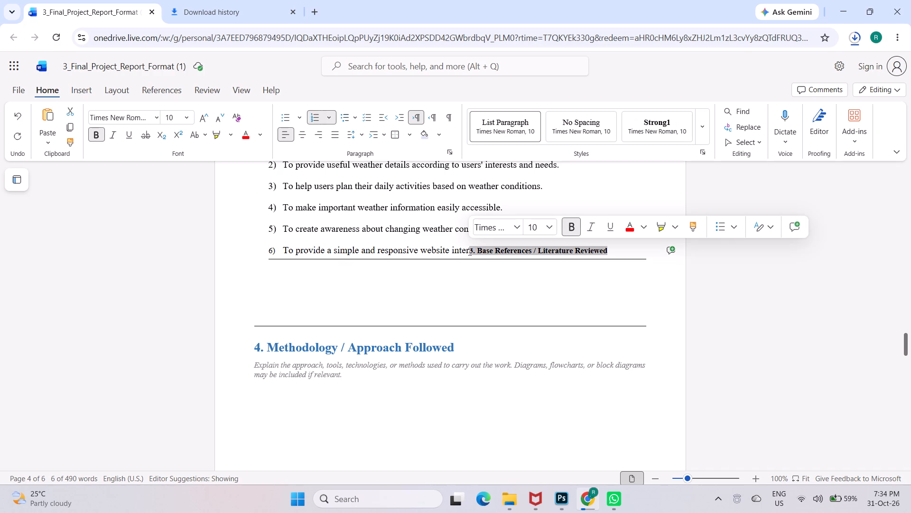
key("ctrl+c")
left_click(440, 286)
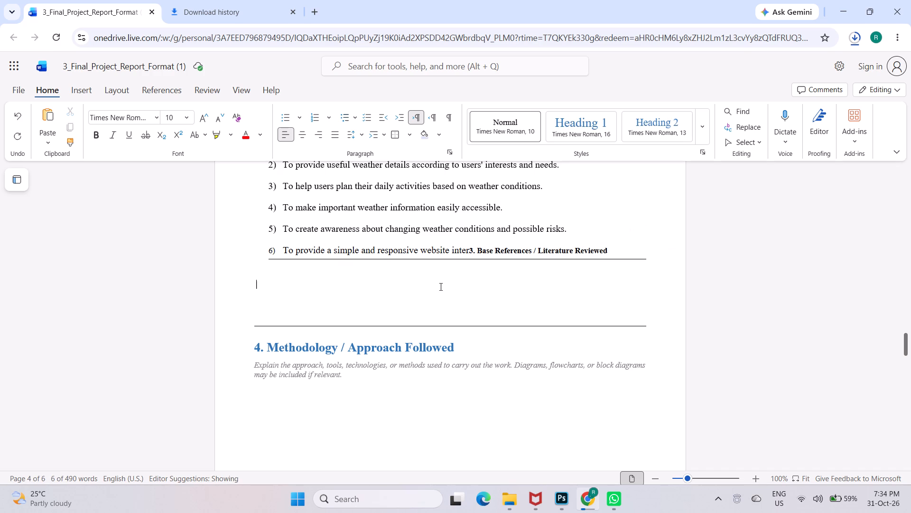
key("ctrl+space")
key("ctrl+v")
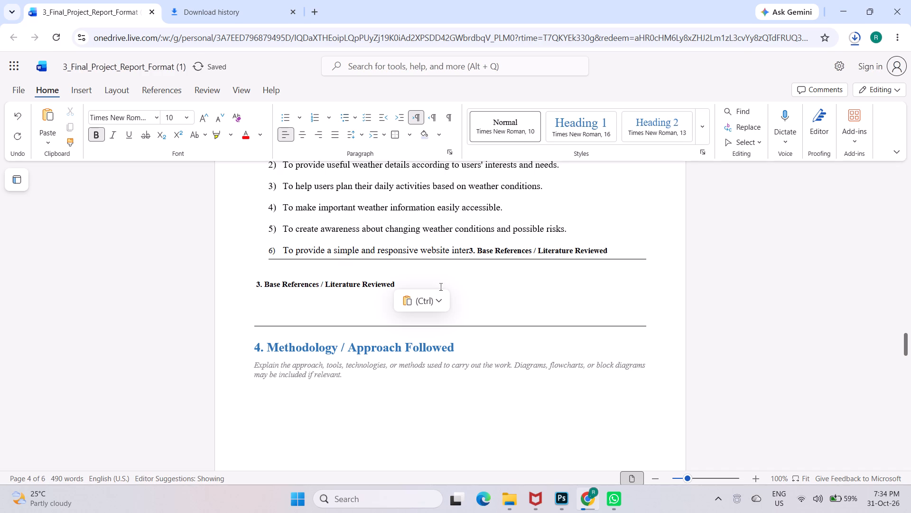
left_click(435, 303)
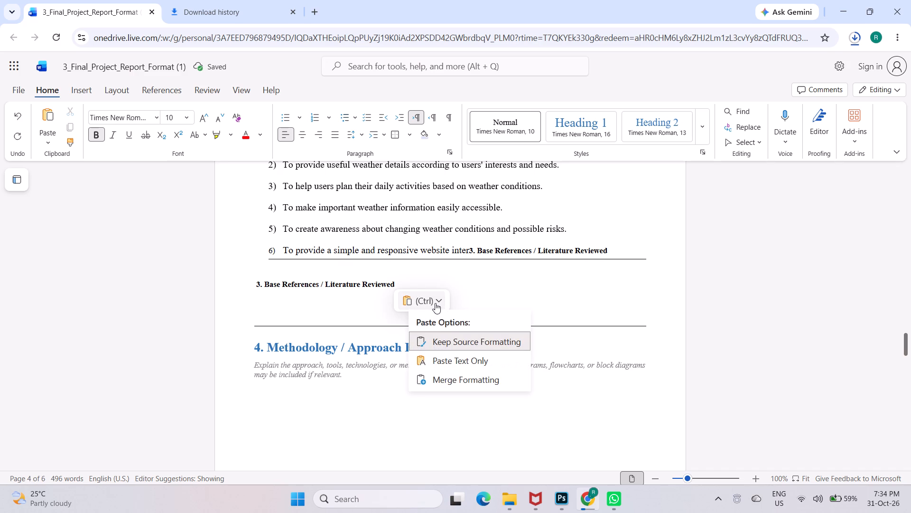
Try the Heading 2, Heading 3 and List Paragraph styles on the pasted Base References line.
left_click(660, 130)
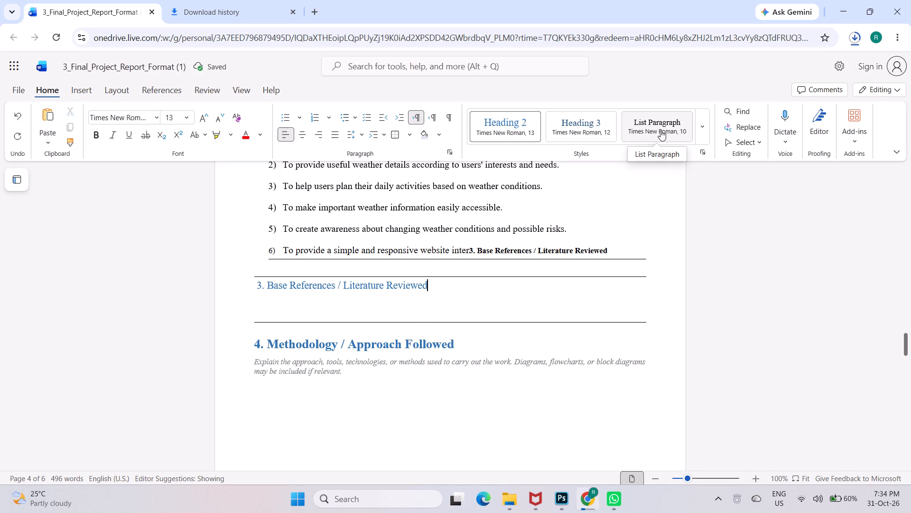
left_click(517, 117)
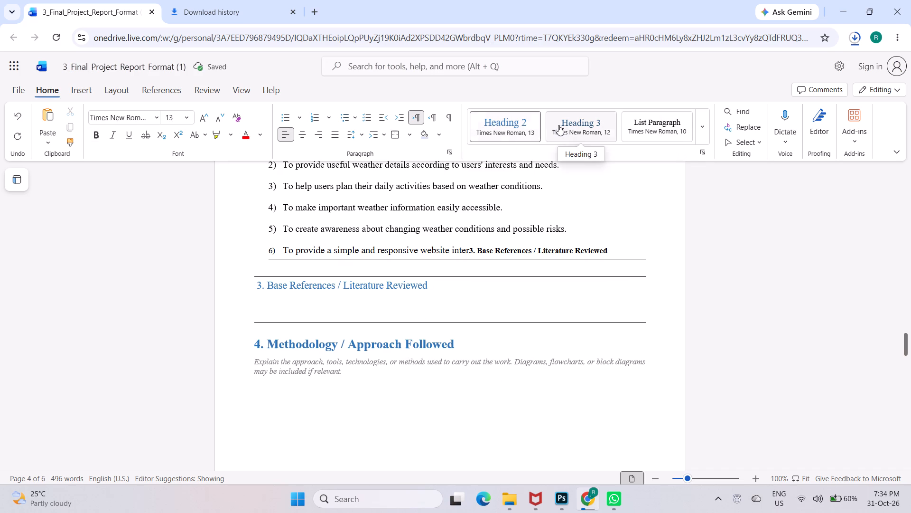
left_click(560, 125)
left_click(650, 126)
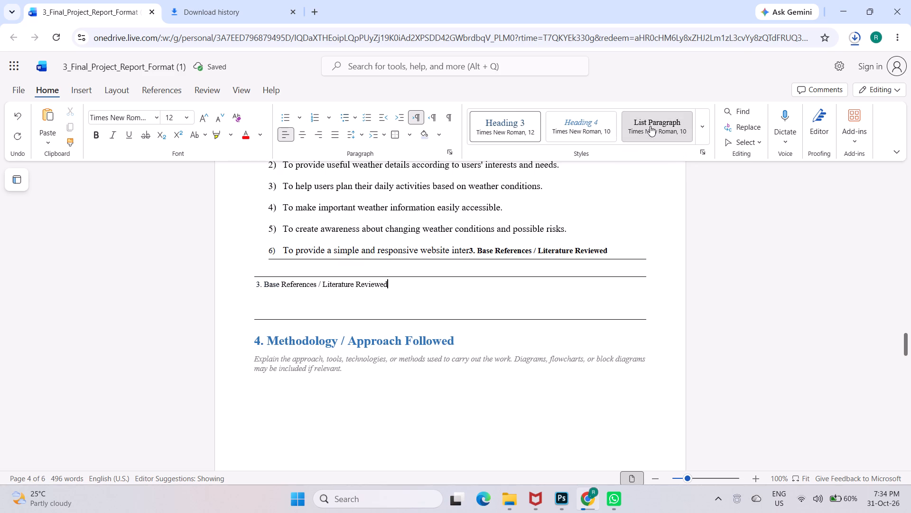
Apply the Heading 1 style to the pasted "3. Base References / Literature Reviewed" line and make it bold.
left_click(698, 131)
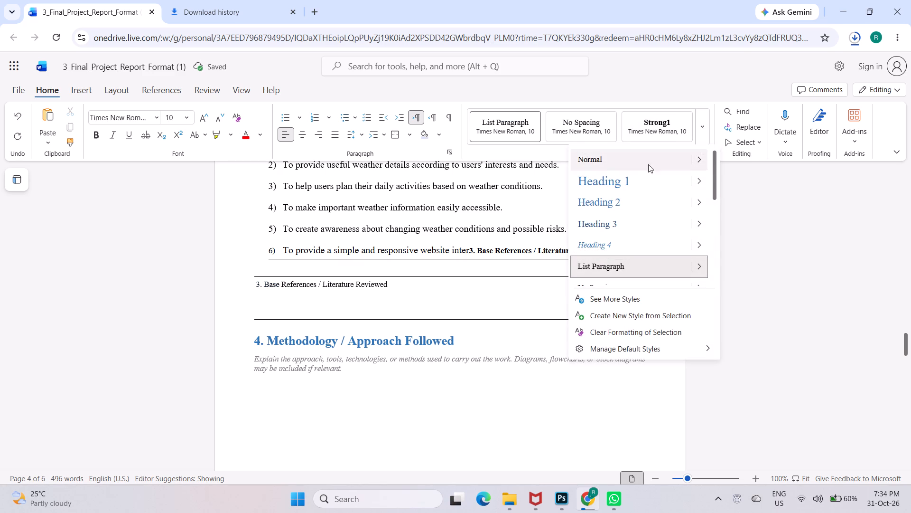
left_click(623, 181)
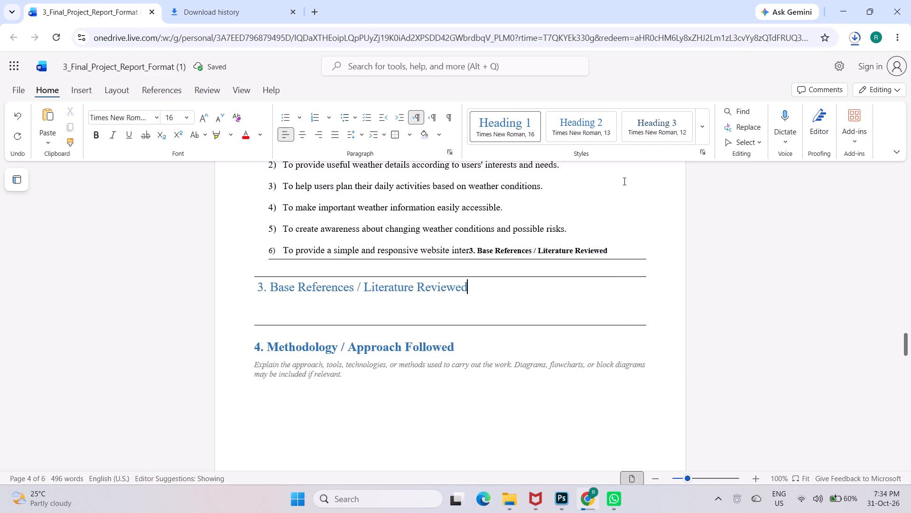
left_click_drag(482, 289, 331, 295)
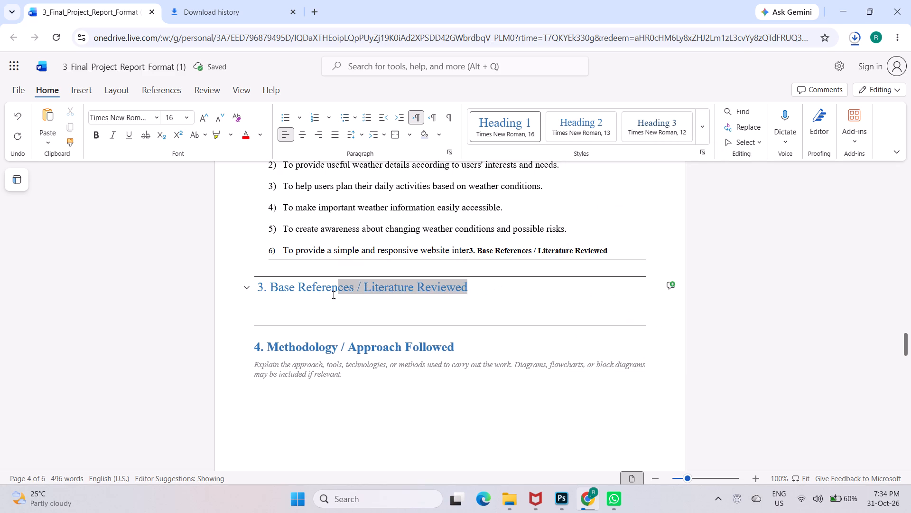
left_click_drag(331, 295, 253, 288)
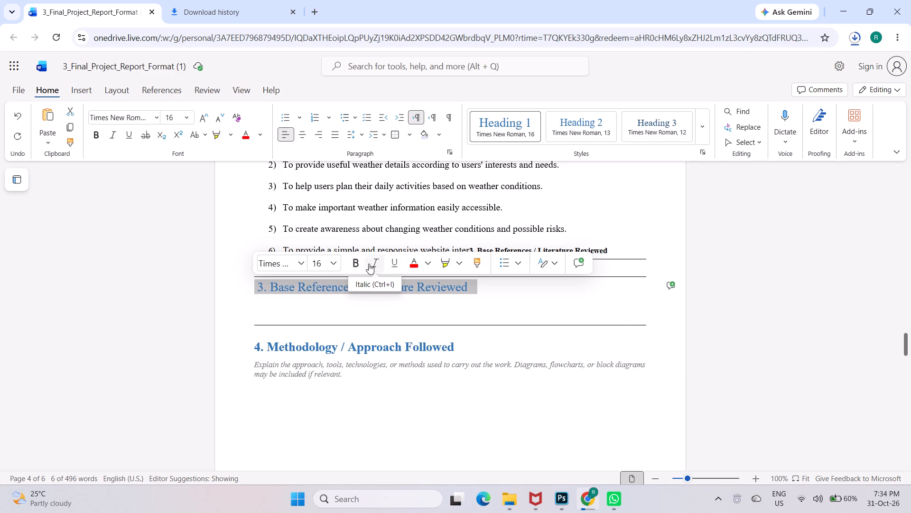
left_click(358, 264)
left_click(494, 312)
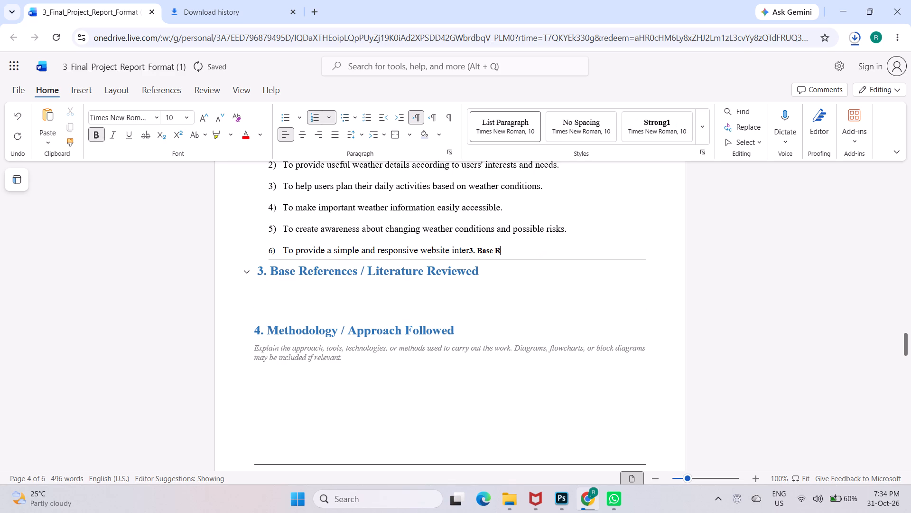
key("BackSpace")
key("BackSpace")
key("BackSpace")
key("BackSpace")
key("BackSpace")
key("BackSpace")
key("BackSpace")
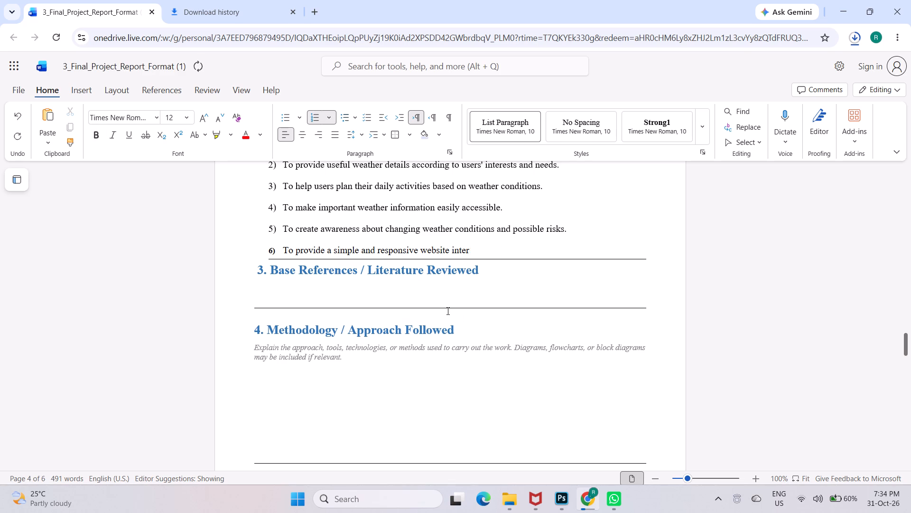
Delete the entire objective 6 item, "To provide a simple and responsive website inter", from the objectives list.
left_click(261, 255)
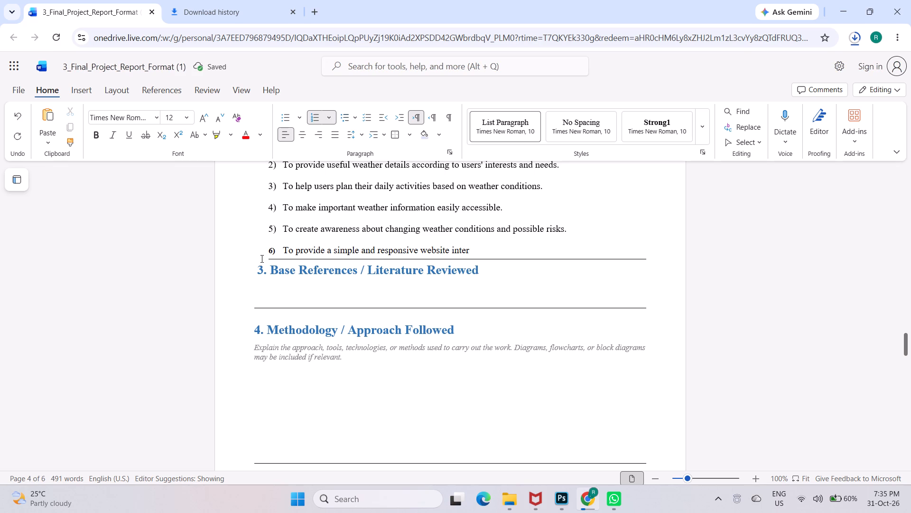
scroll(303, 262, "up", 1)
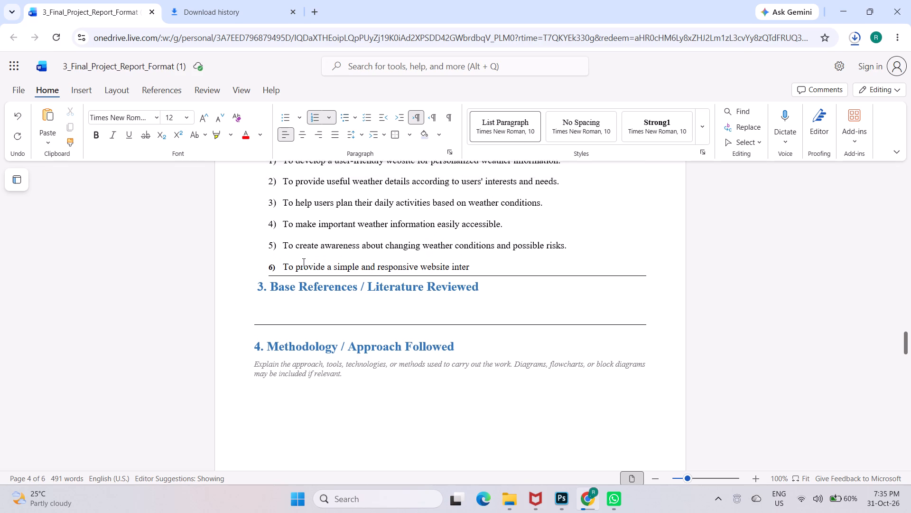
scroll(303, 262, "up", 2)
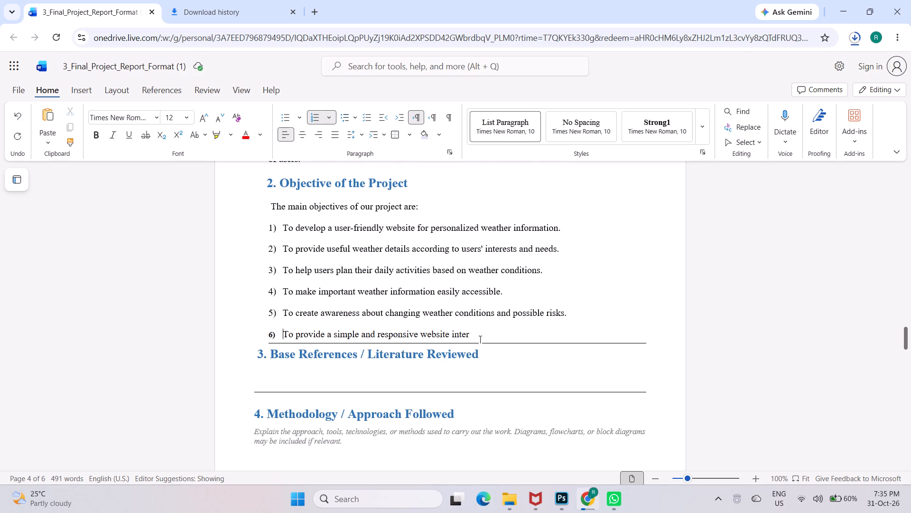
left_click_drag(476, 334, 337, 341)
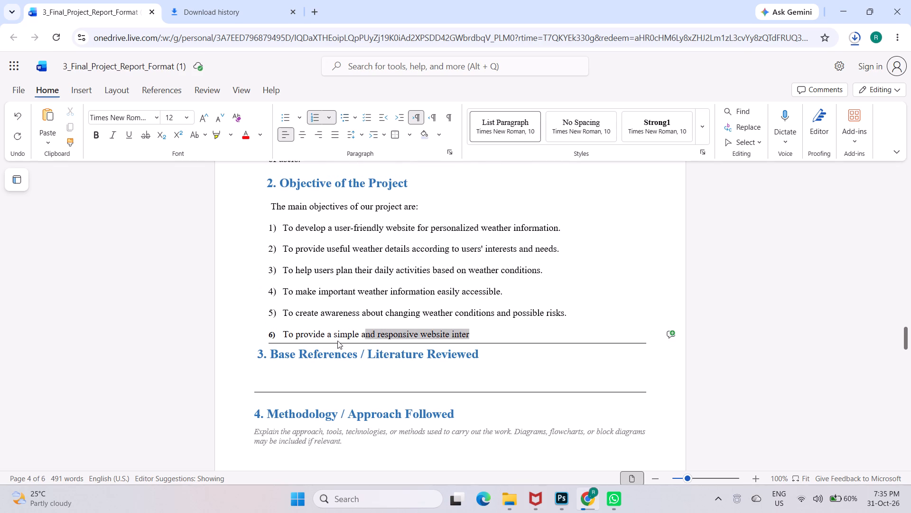
left_click_drag(337, 341, 248, 342)
key("BackSpace")
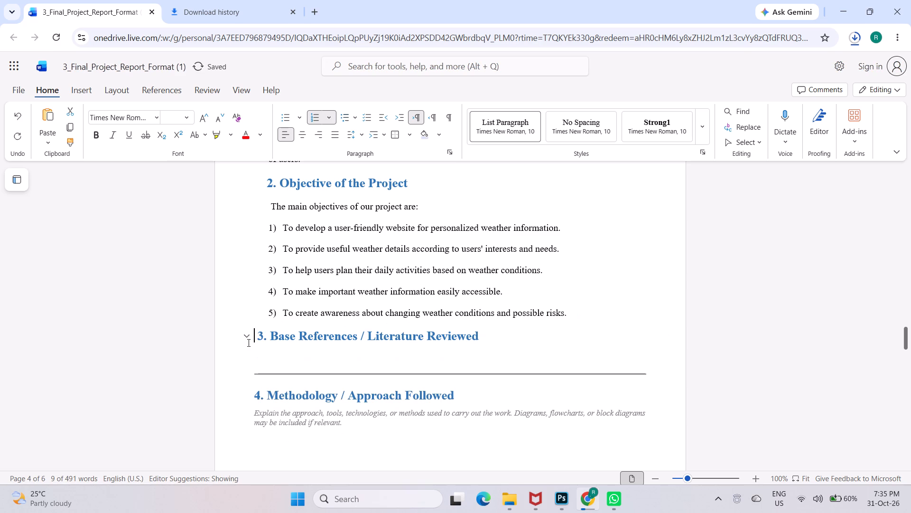
scroll(362, 266, "up", 1)
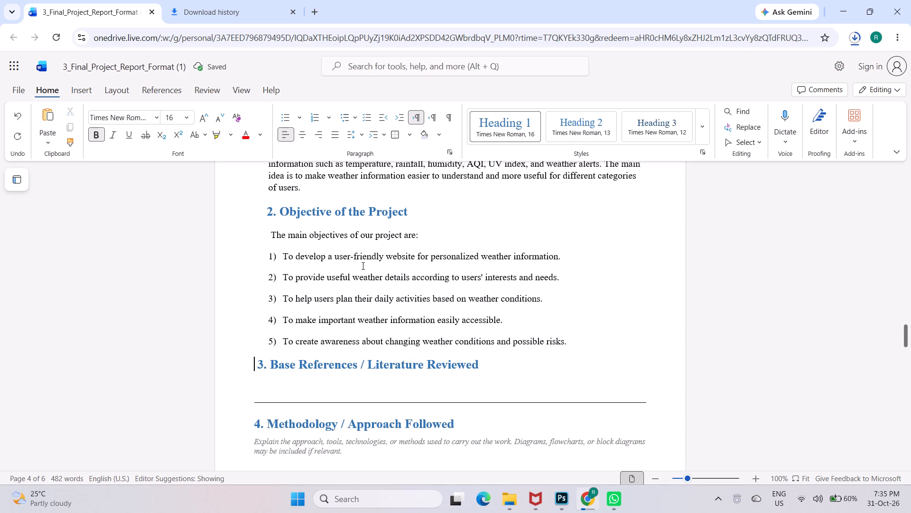